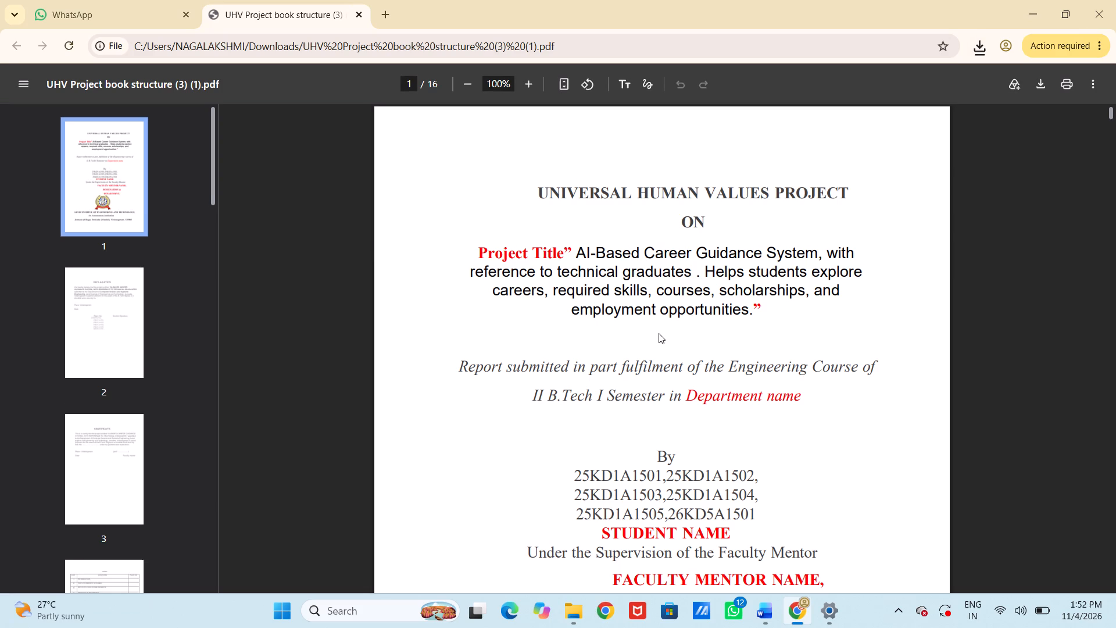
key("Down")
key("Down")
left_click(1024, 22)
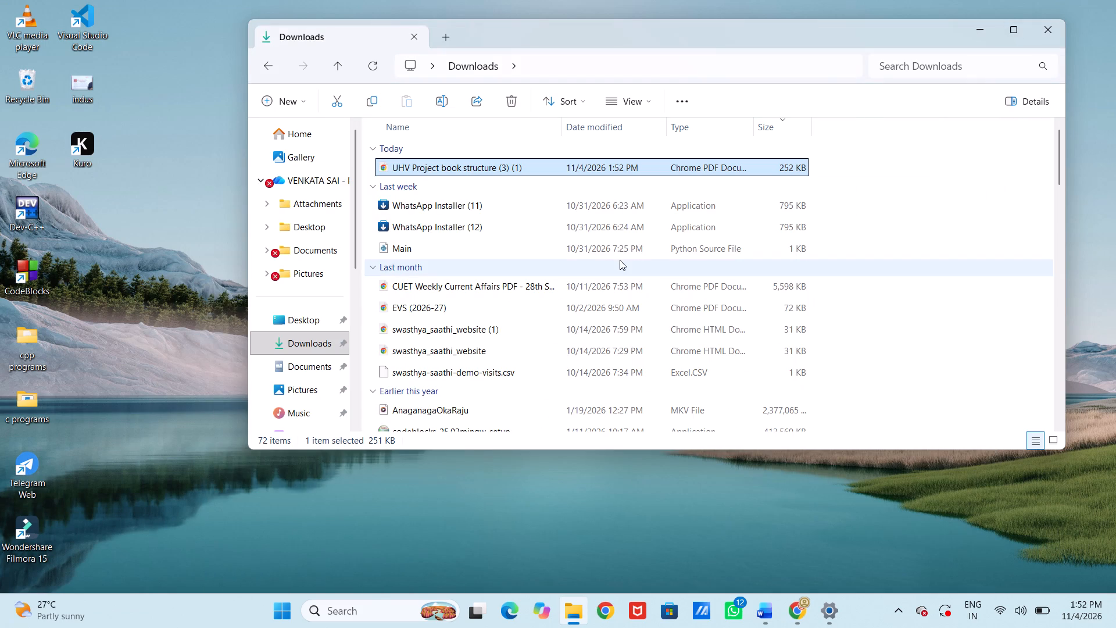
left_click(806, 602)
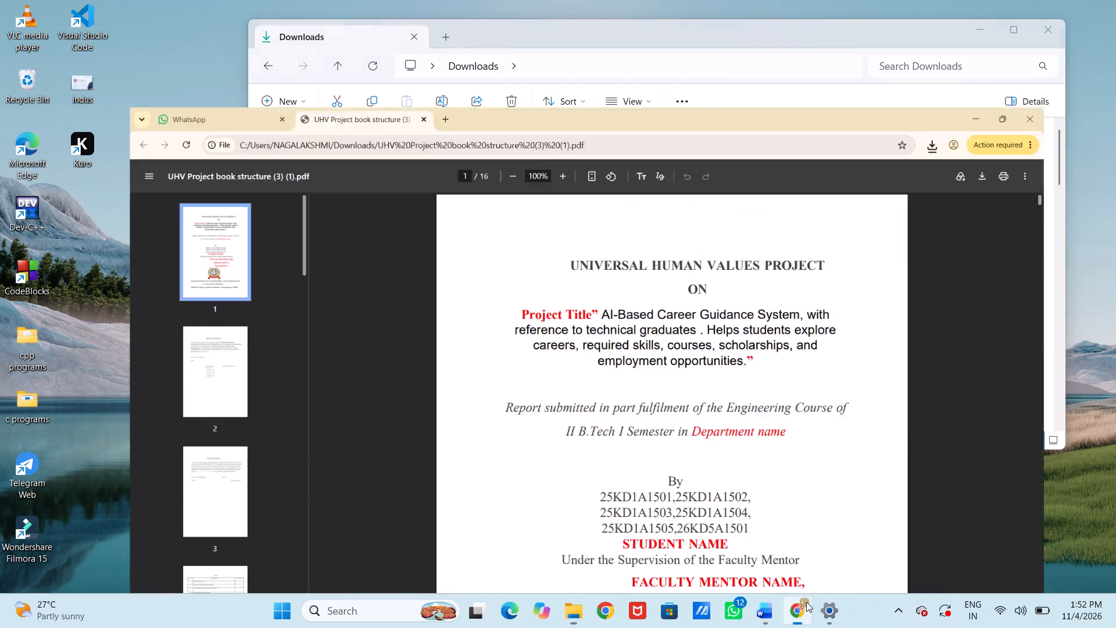
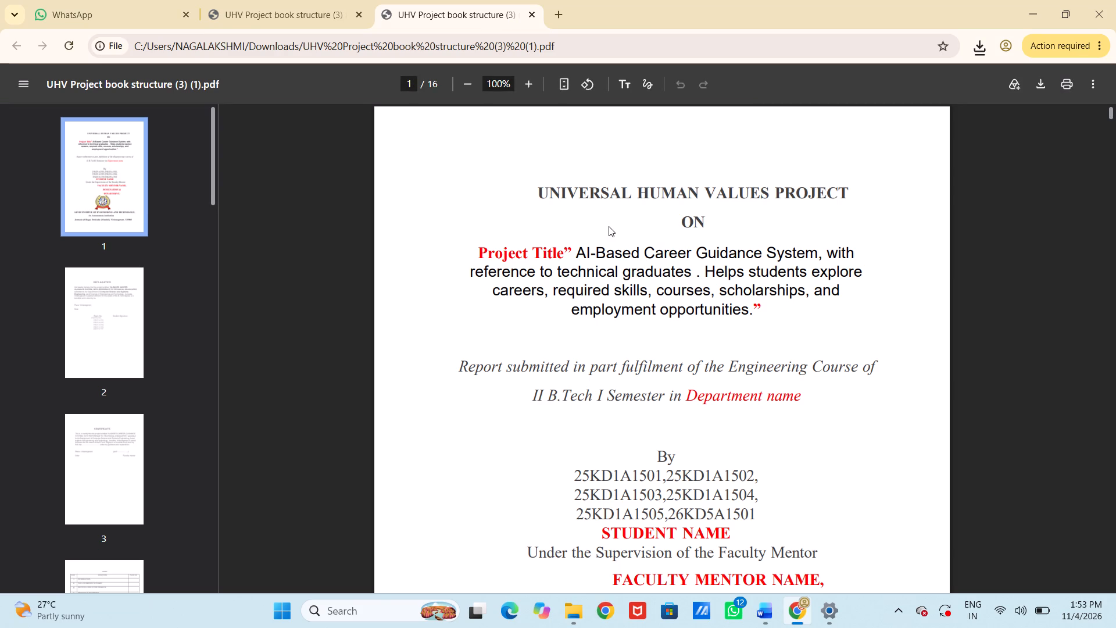
Look through the Downloads folder for the UHV project files.
key("Down")
left_click(575, 613)
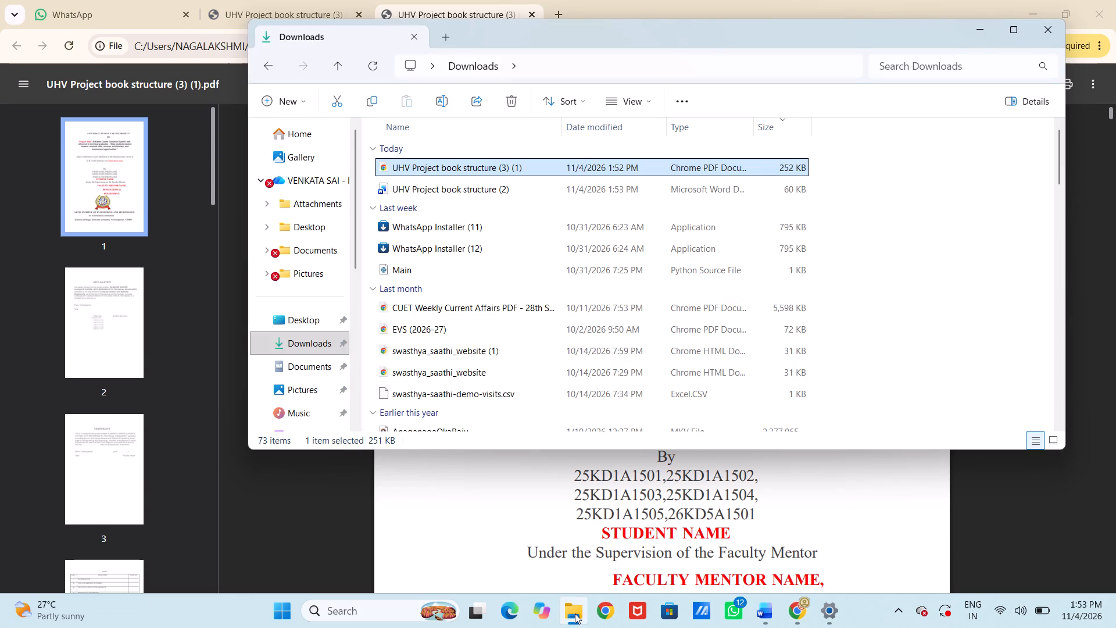
scroll(570, 331, "down", 2)
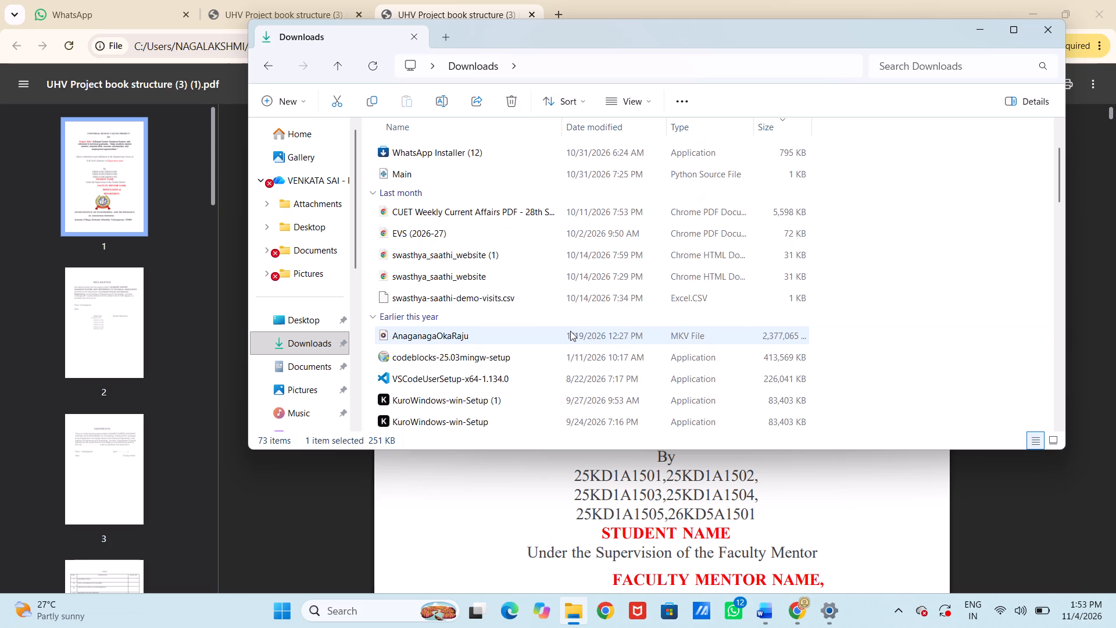
scroll(570, 331, "down", 2)
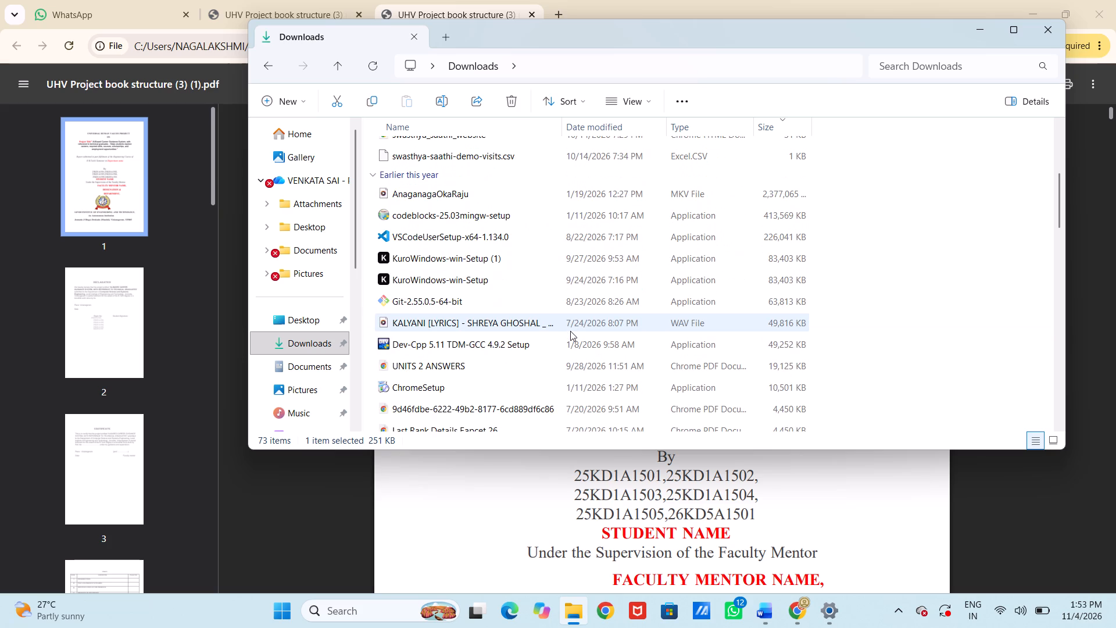
scroll(570, 331, "up", 4)
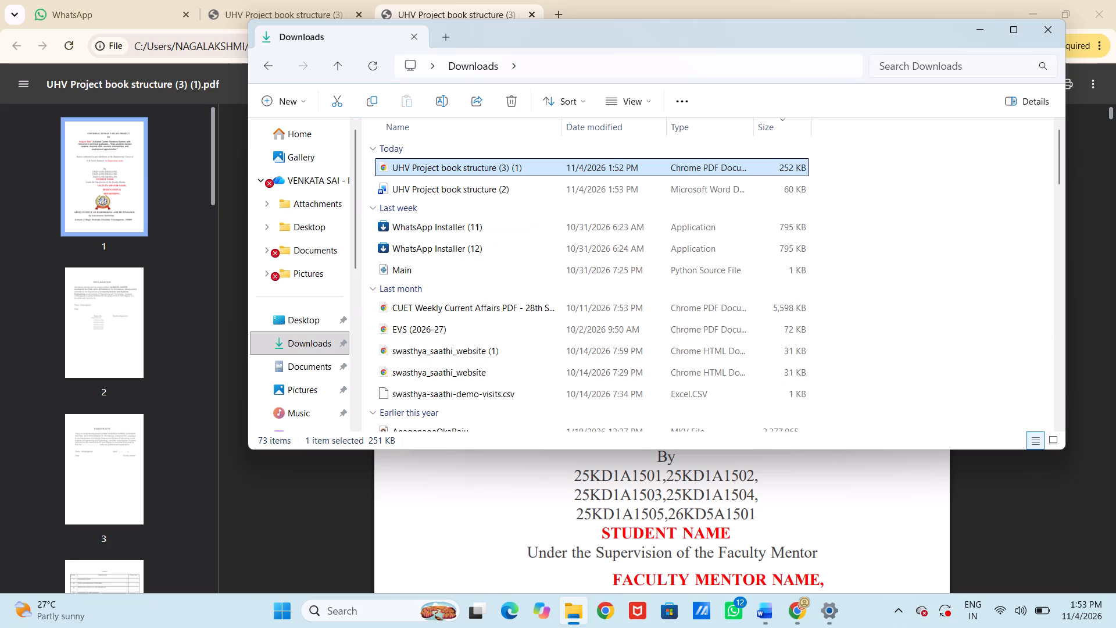
left_click(983, 30)
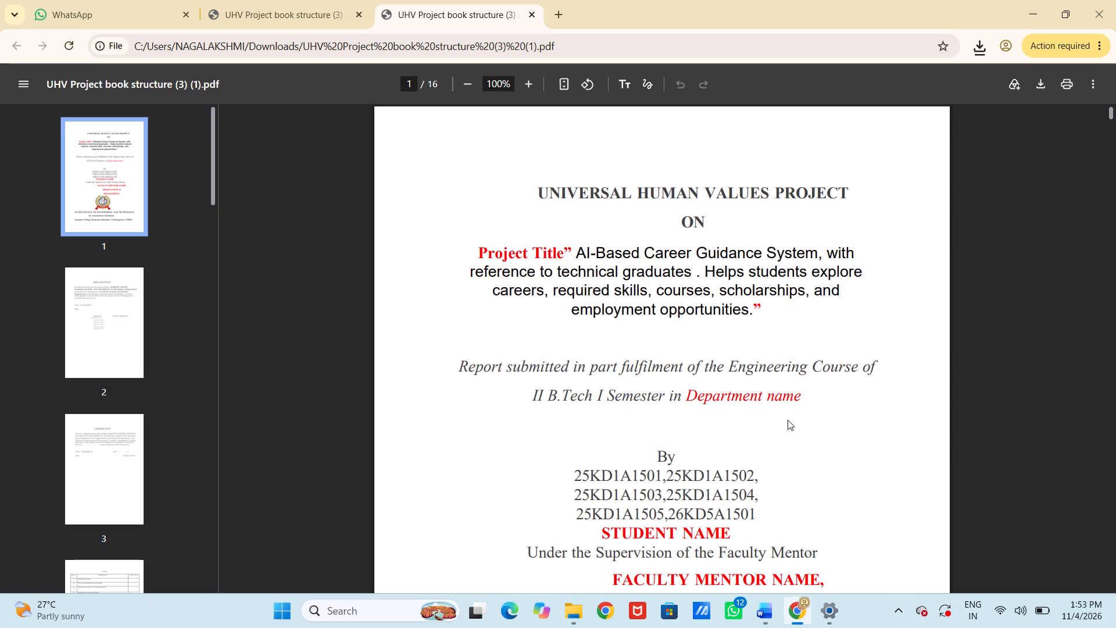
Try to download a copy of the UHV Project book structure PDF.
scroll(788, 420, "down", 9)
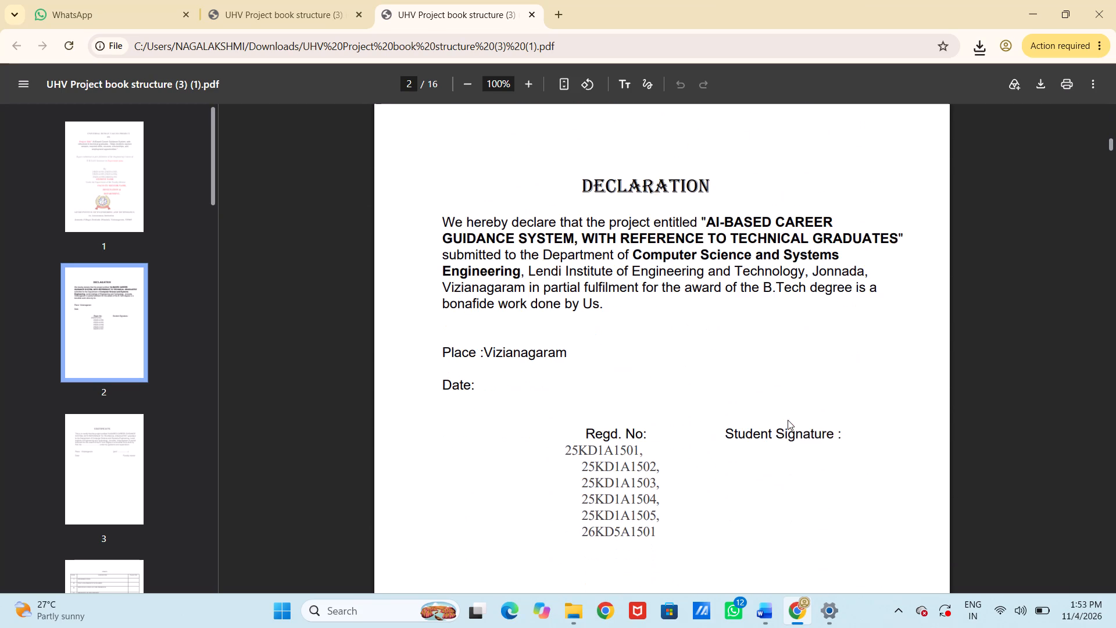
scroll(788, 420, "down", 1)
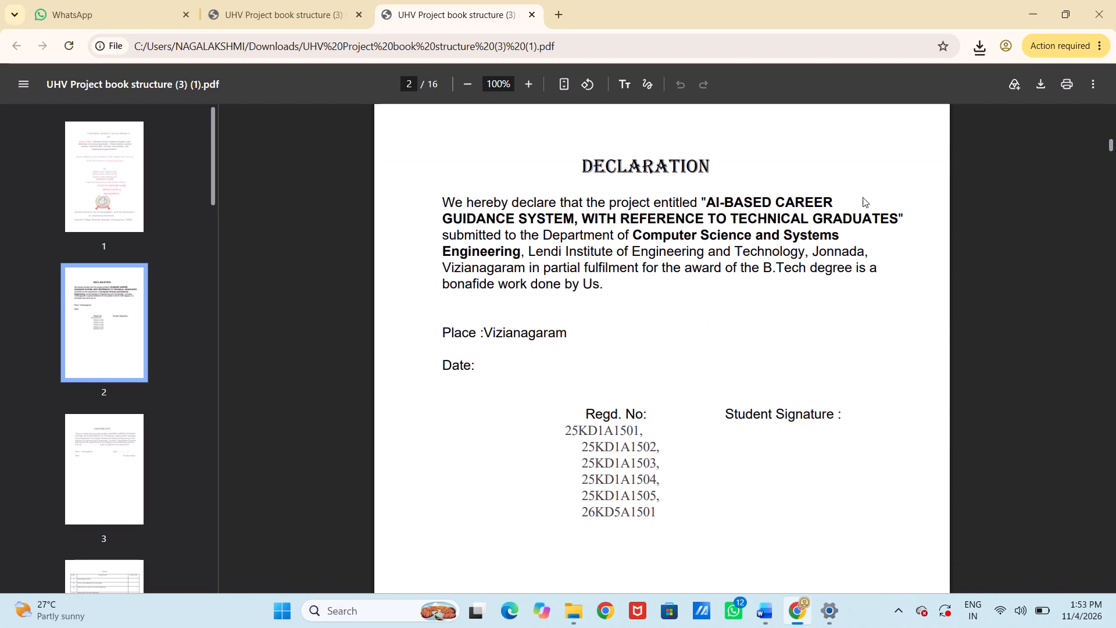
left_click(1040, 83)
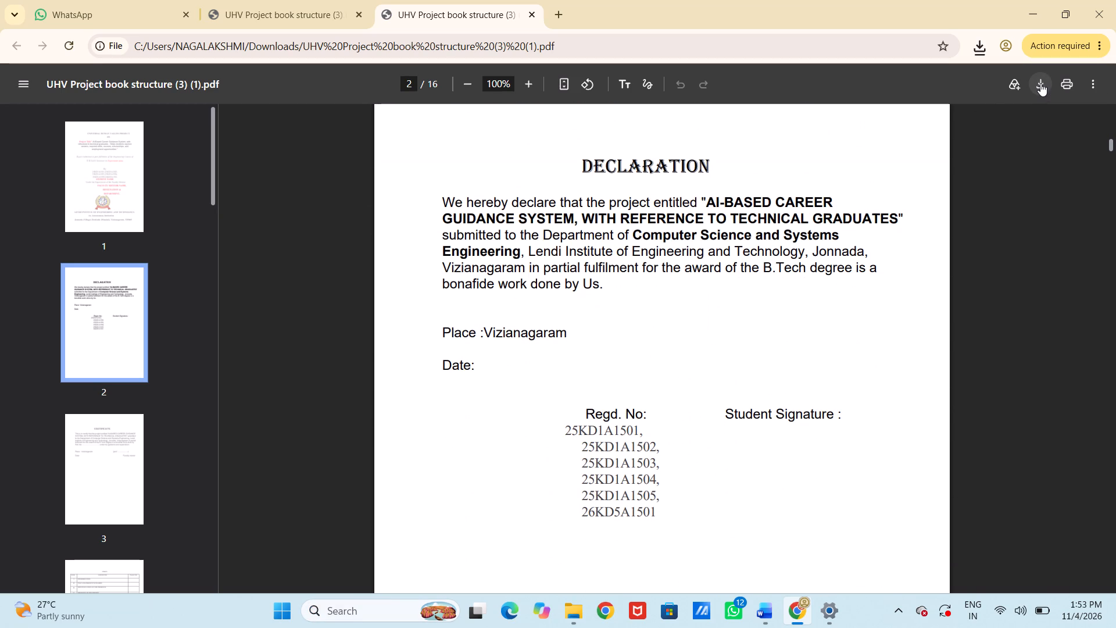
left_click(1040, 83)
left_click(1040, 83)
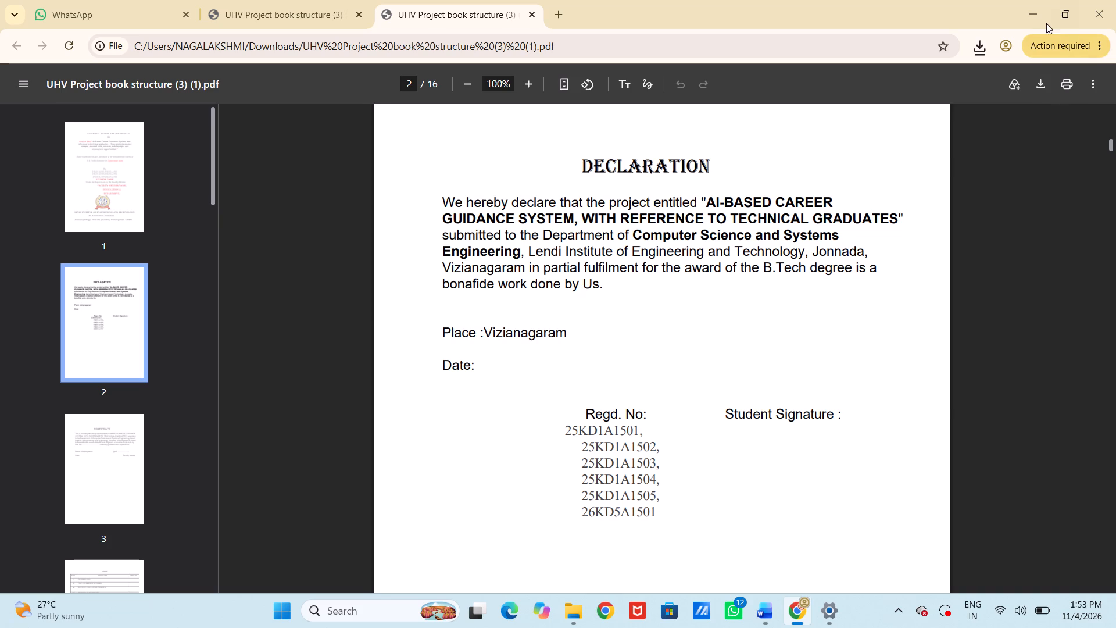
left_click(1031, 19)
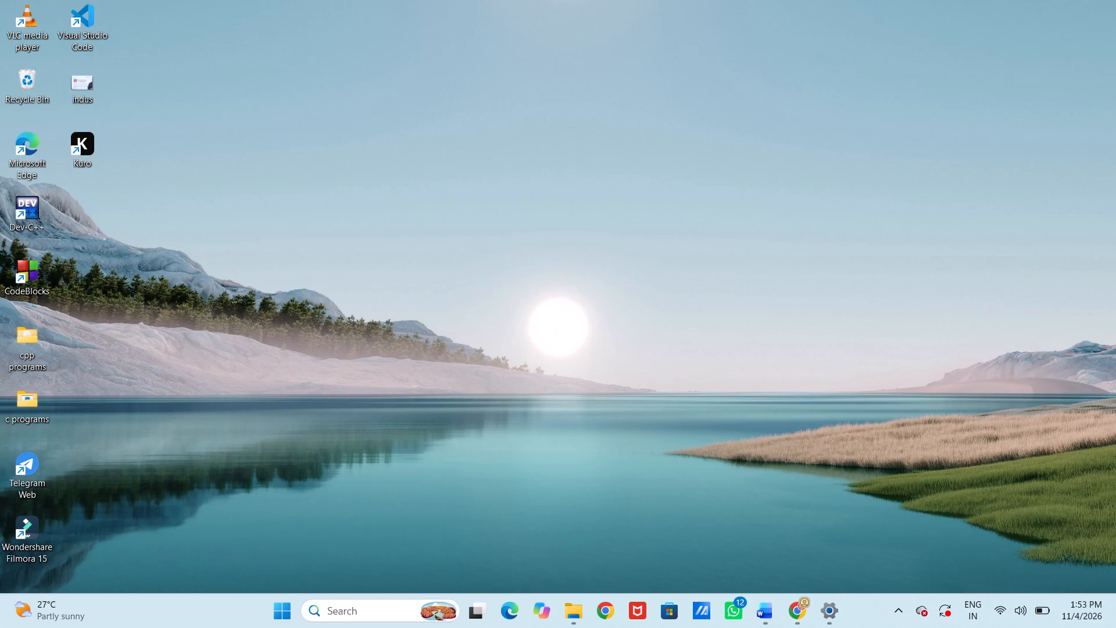
Search the computer for PowerPoint and launch it.
left_click(400, 611)
type("powe")
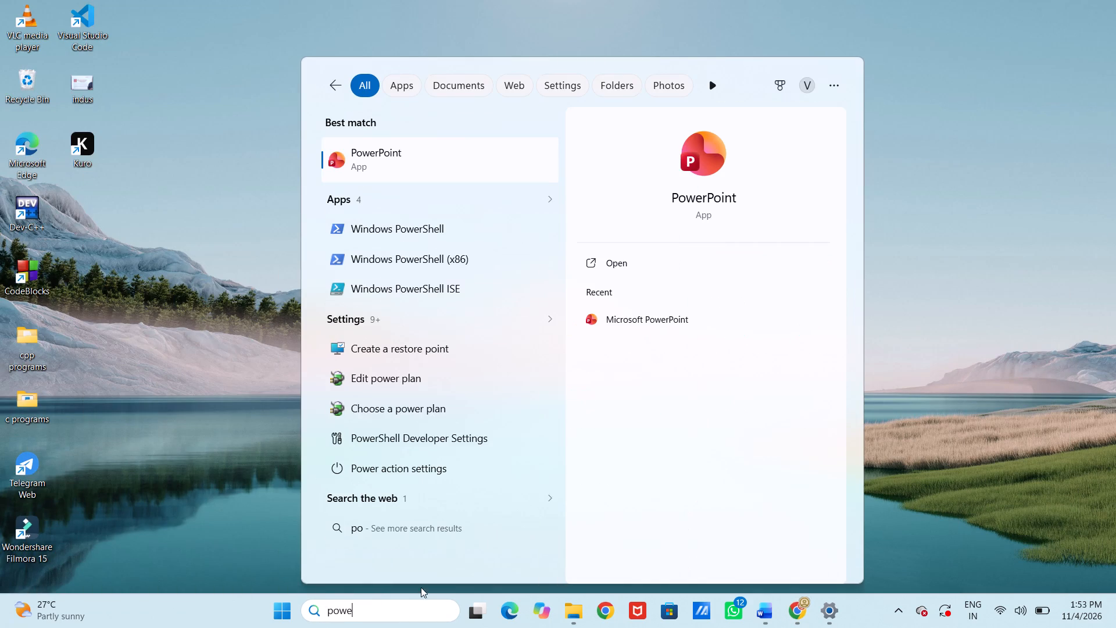
left_click(671, 261)
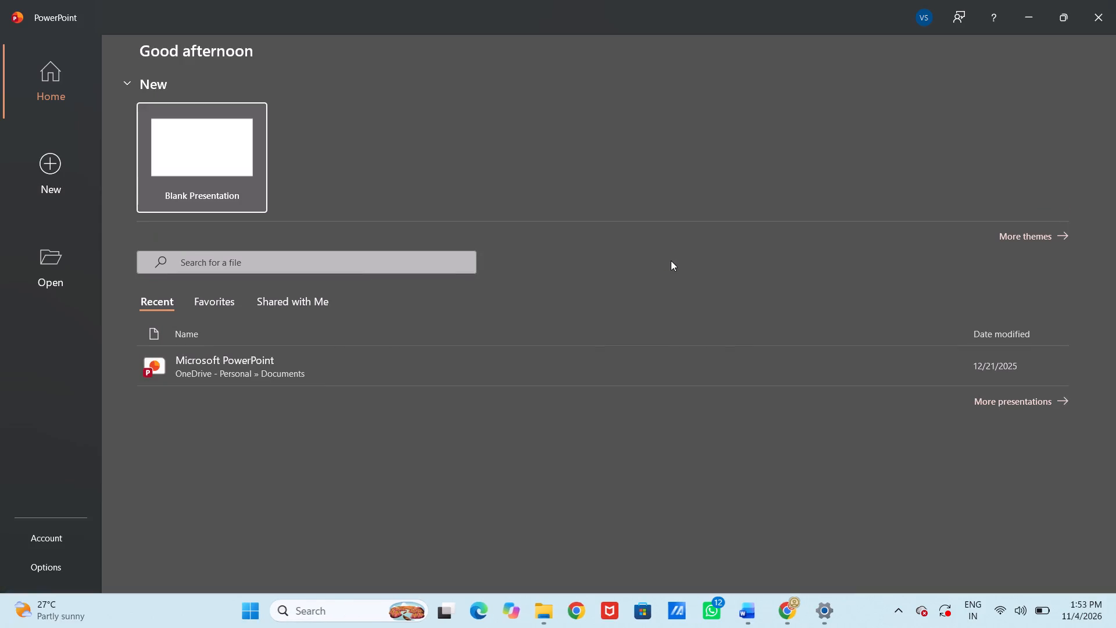
Browse the Downloads, local Desktop and OneDrive Desktop folders from PowerPoint for a file to open.
left_click(53, 180)
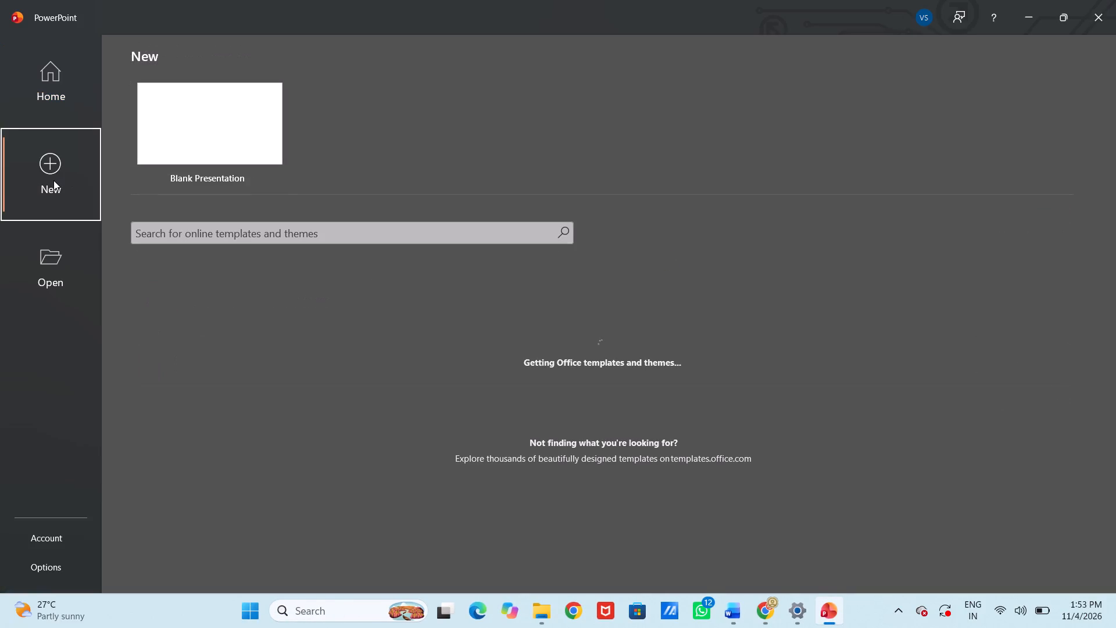
left_click(59, 263)
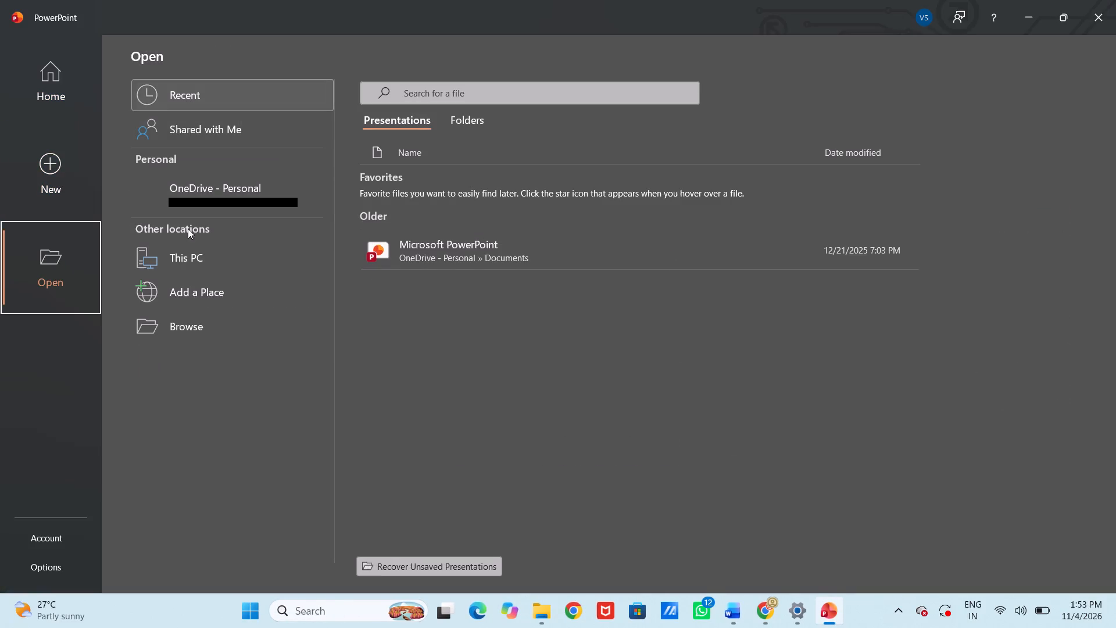
left_click(185, 254)
left_click(192, 317)
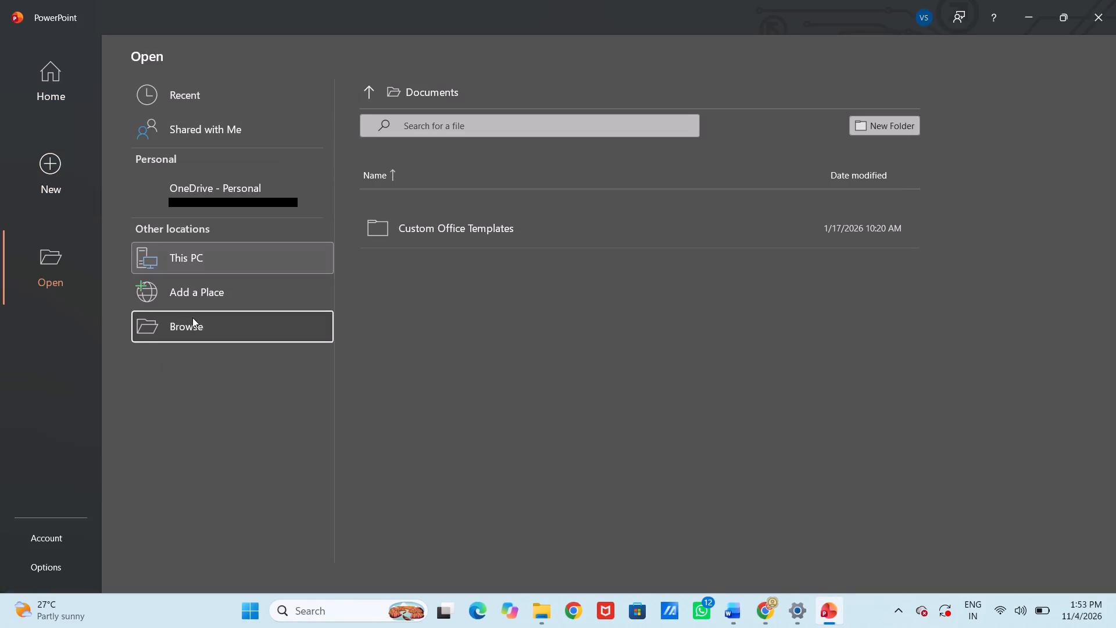
left_click(247, 329)
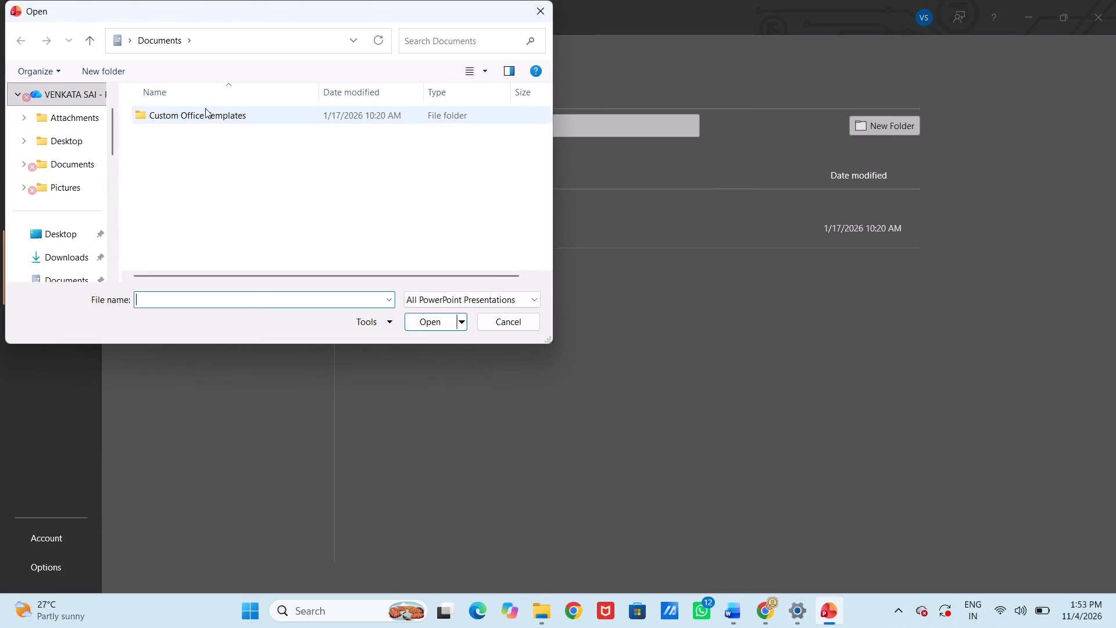
left_click(68, 250)
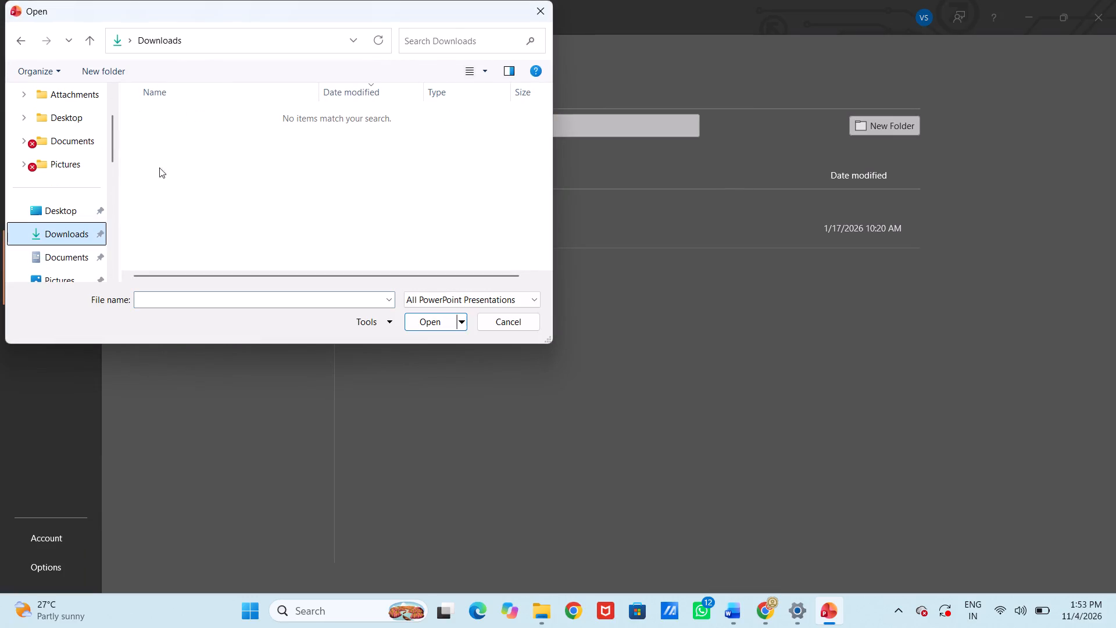
scroll(320, 224, "down", 3)
scroll(320, 224, "up", 4)
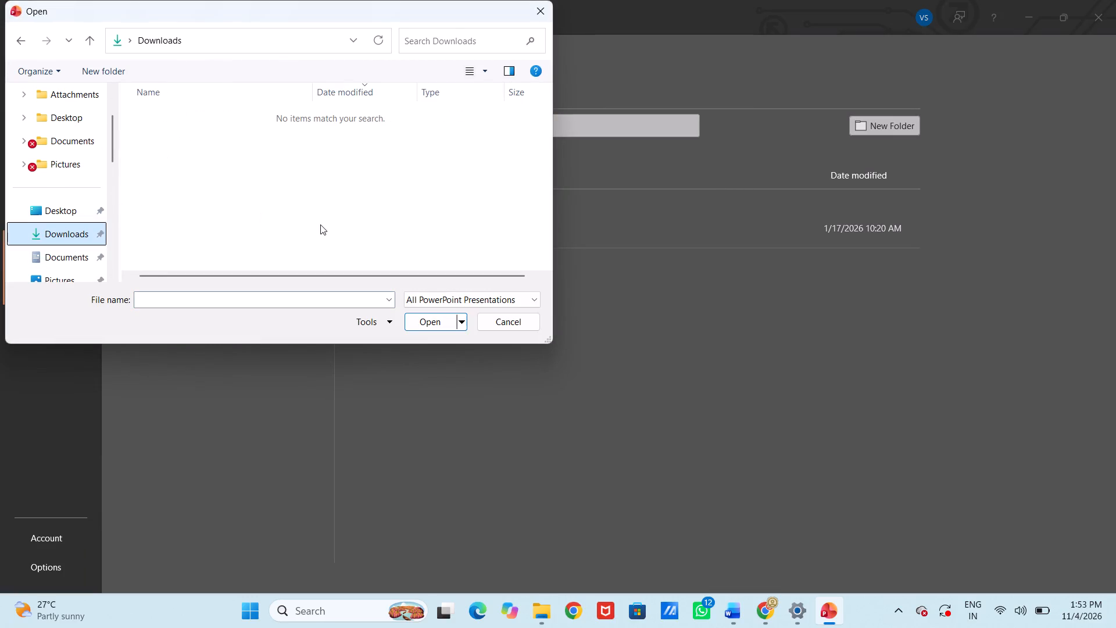
left_click(76, 213)
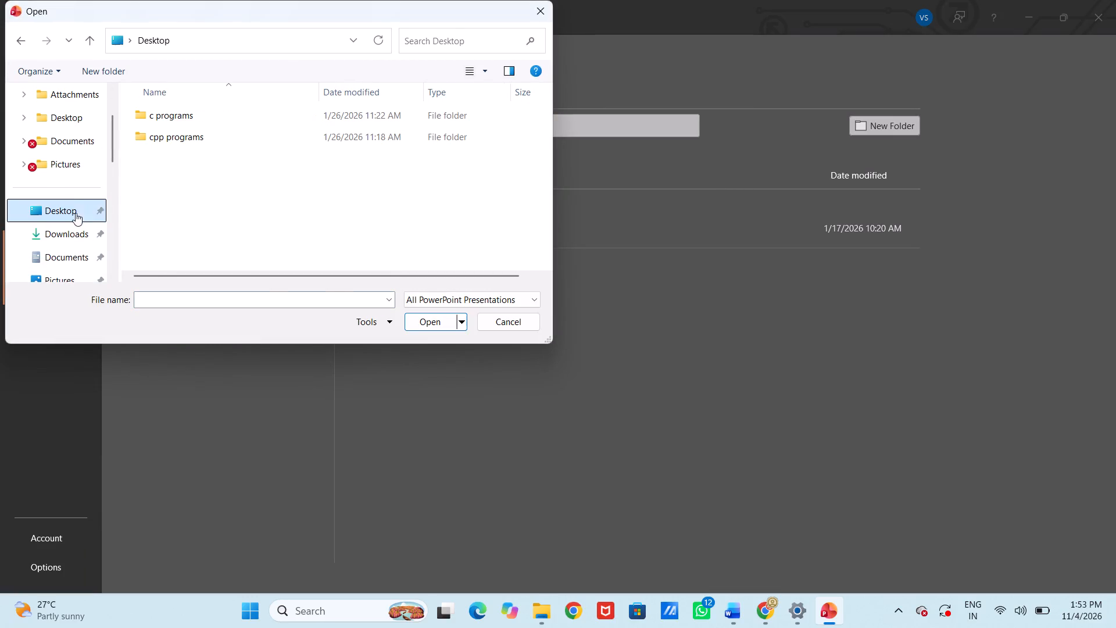
scroll(68, 179, "up", 4)
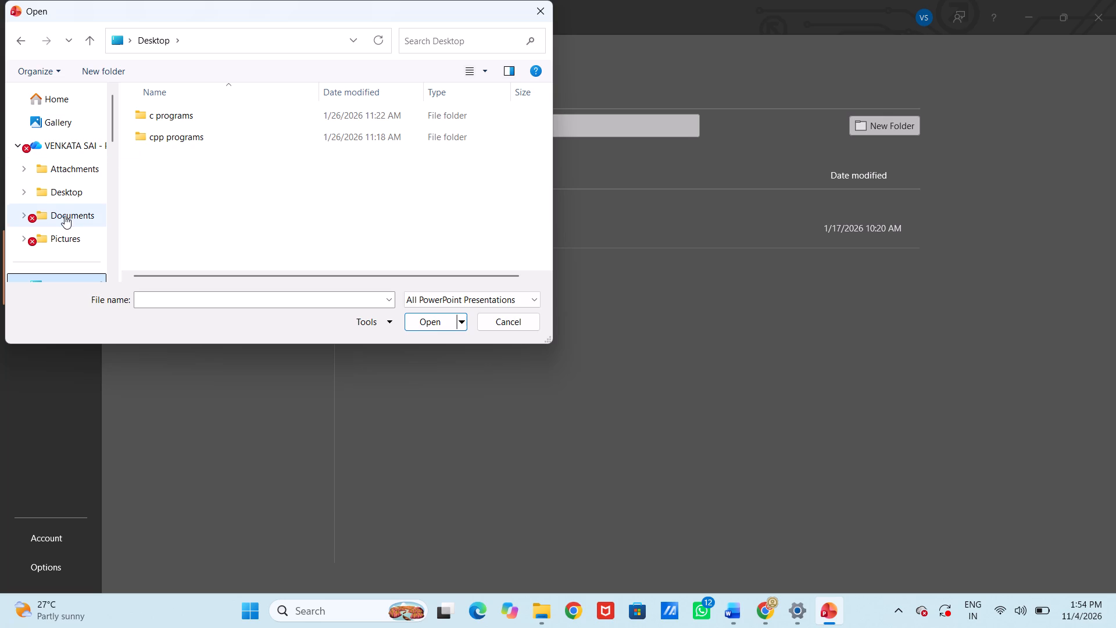
left_click(72, 199)
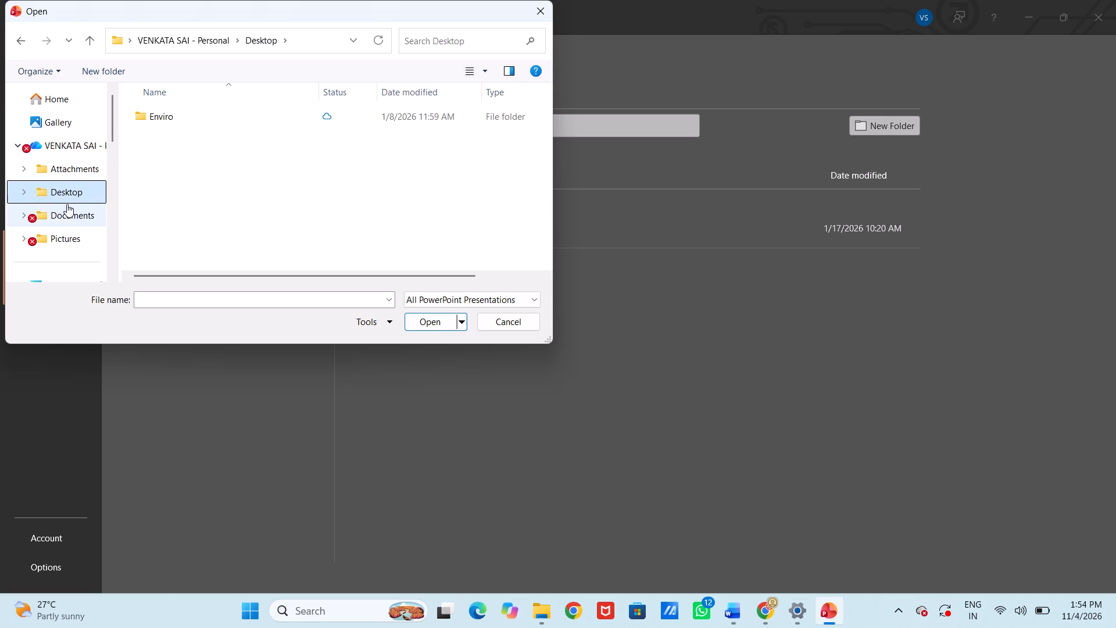
left_click_drag(76, 87, 71, 97)
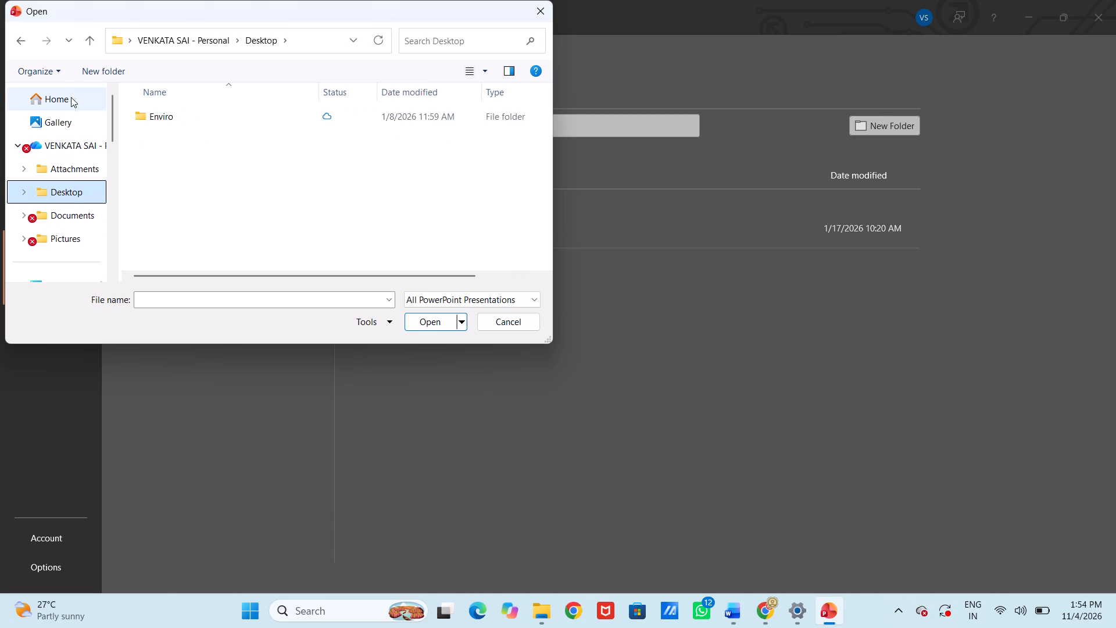
left_click(71, 97)
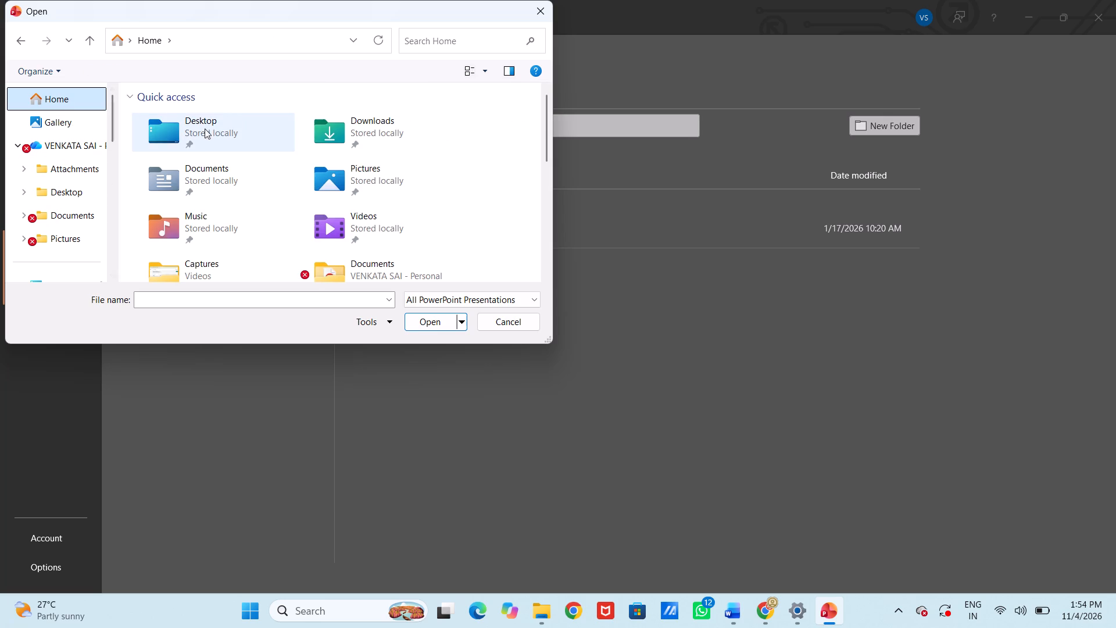
double_click(335, 132)
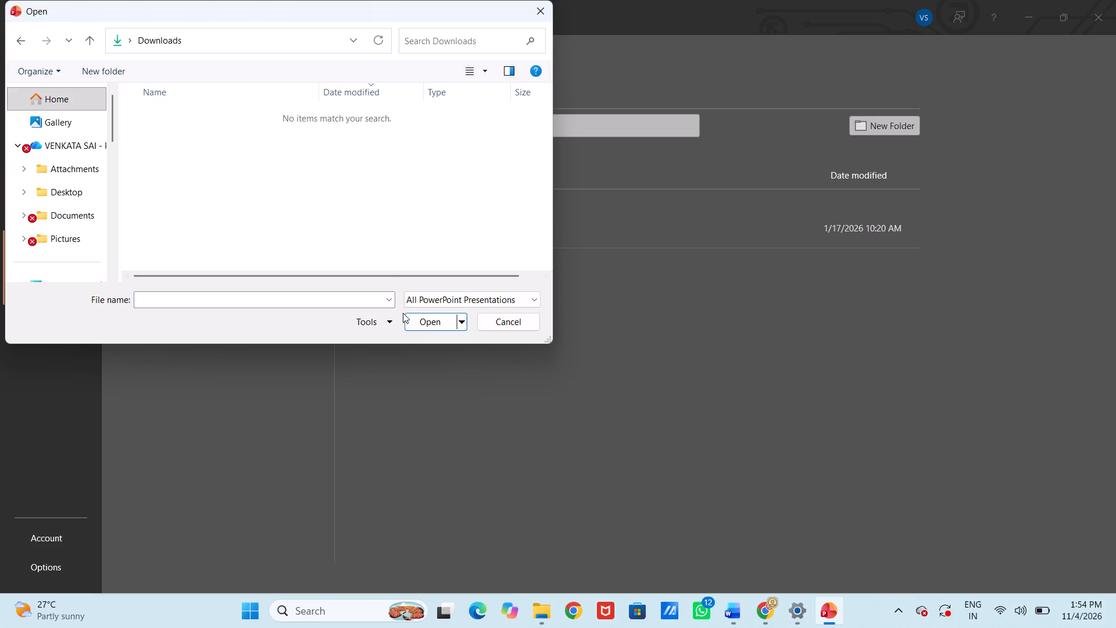
scroll(424, 195, "down", 3)
left_click(539, 12)
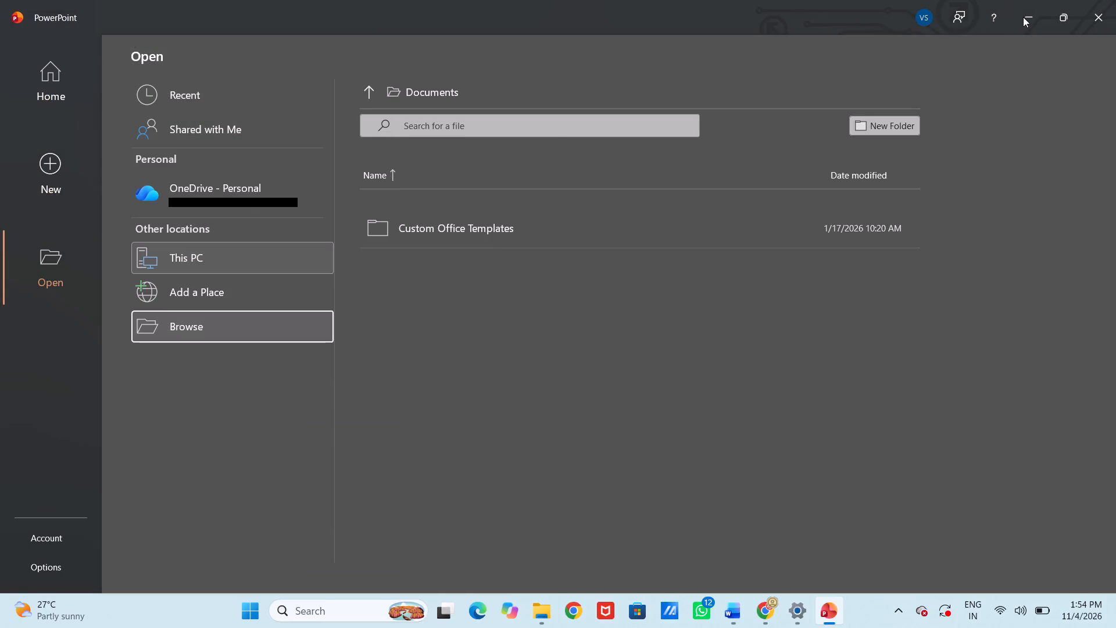
left_click(1023, 17)
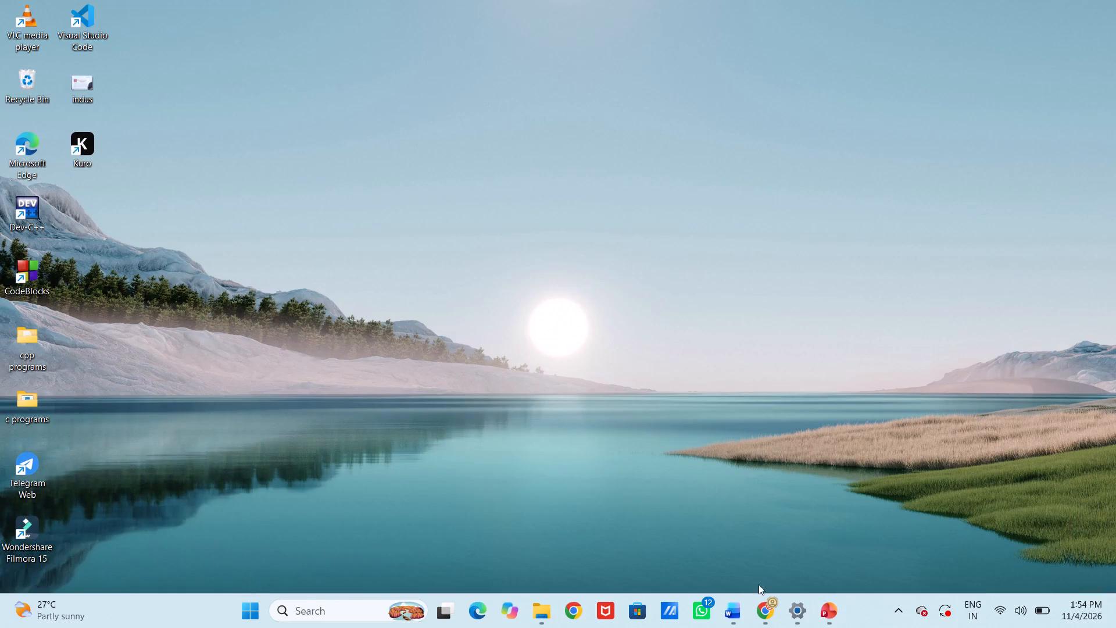
Switch to Chrome and open UHV Project book structure (3) (1).pdf from the download history.
left_click(760, 605)
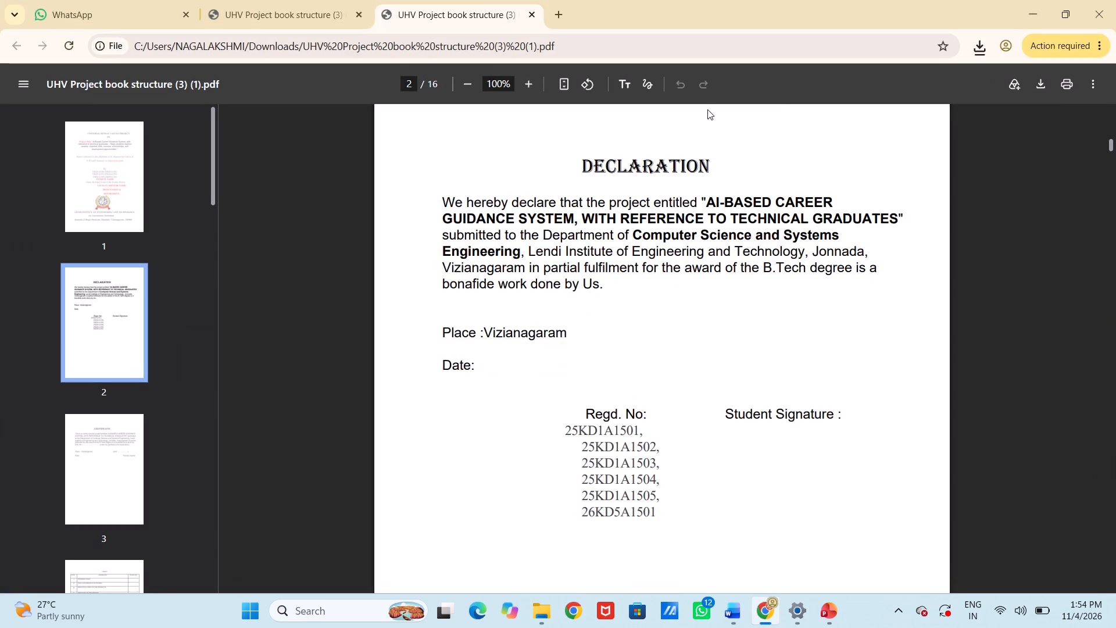
left_click(1038, 88)
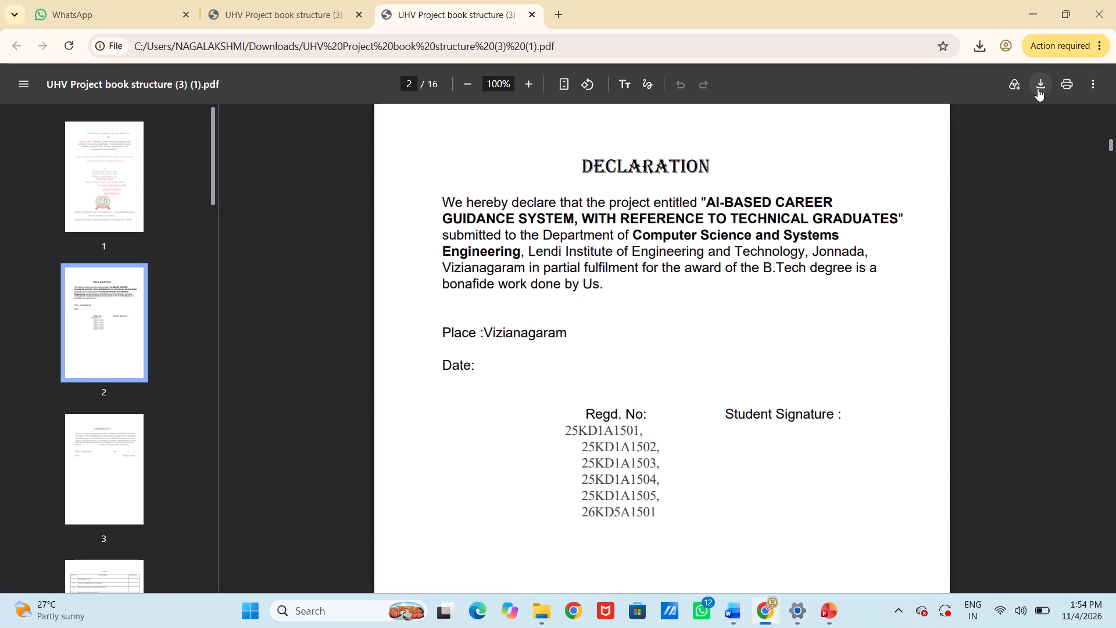
key("ctrl+j")
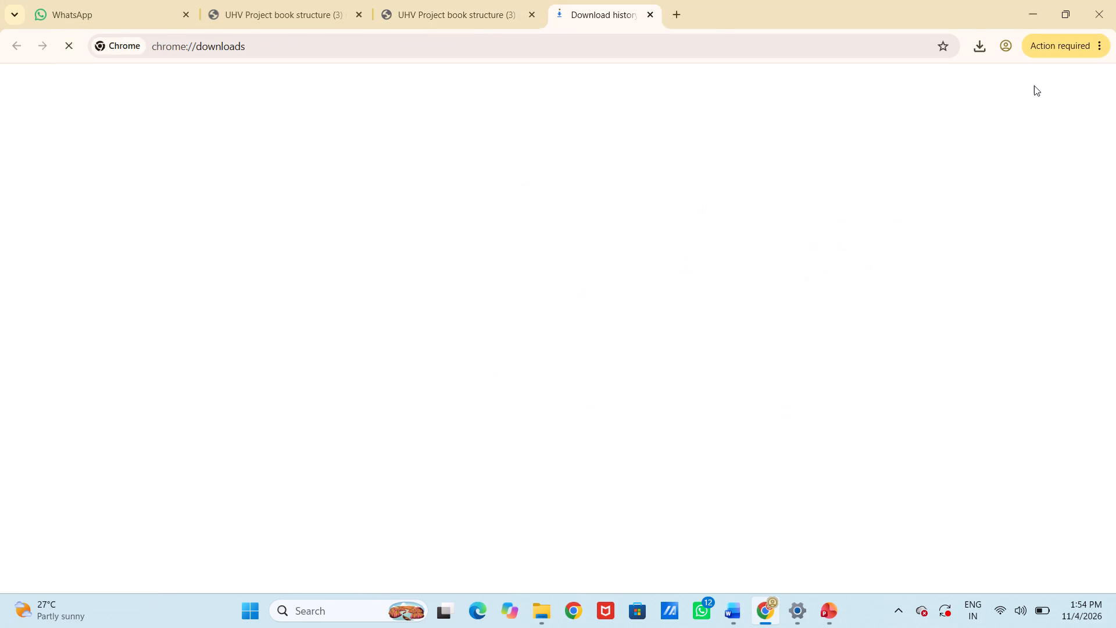
left_click(520, 251)
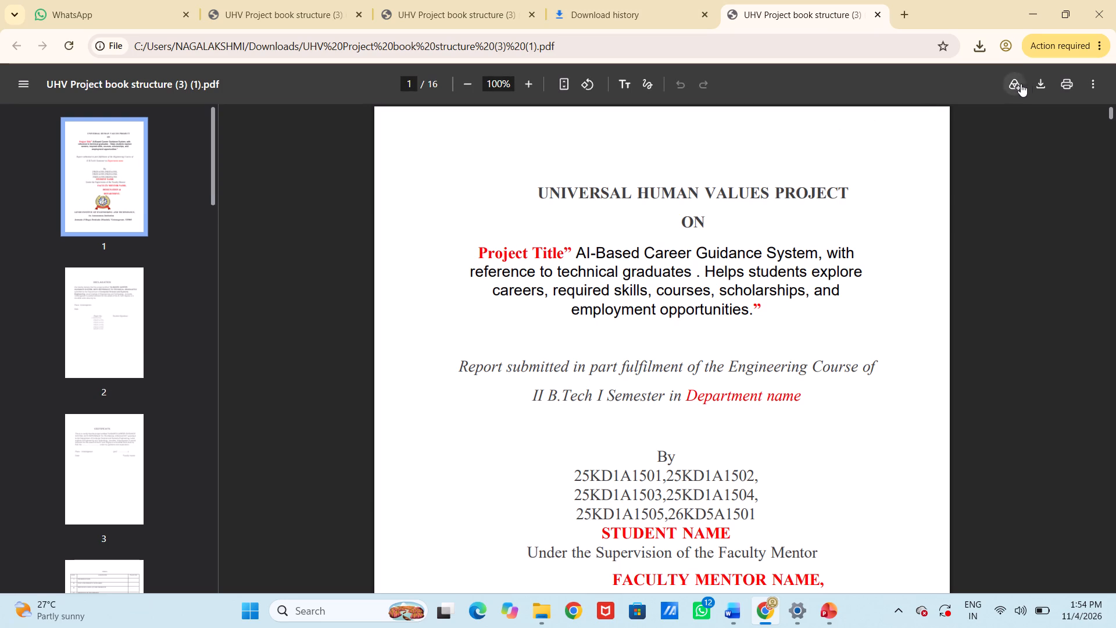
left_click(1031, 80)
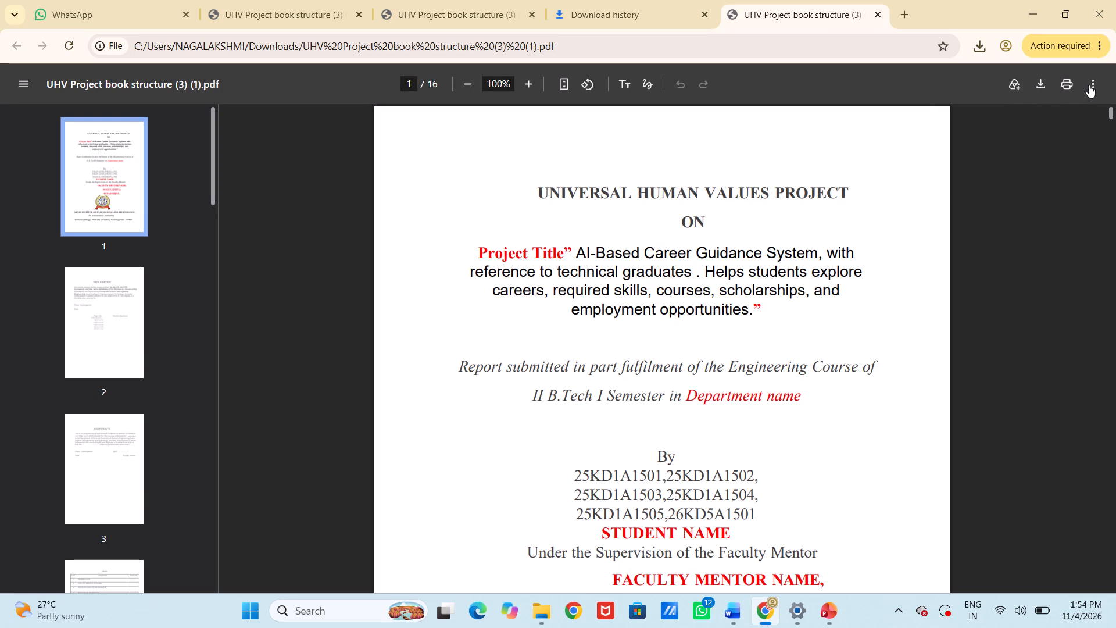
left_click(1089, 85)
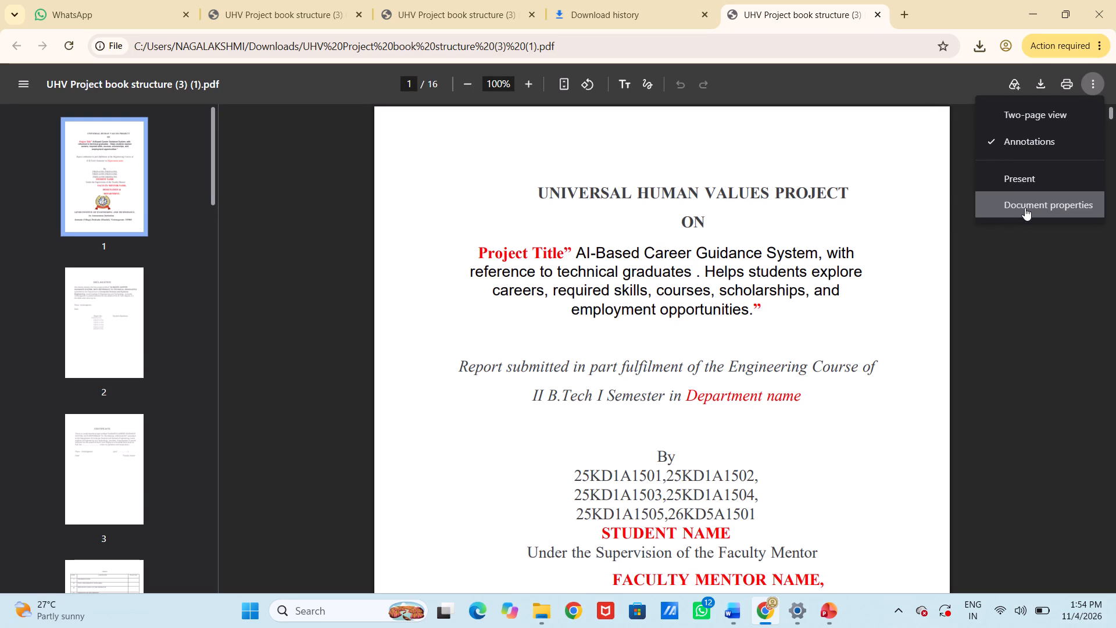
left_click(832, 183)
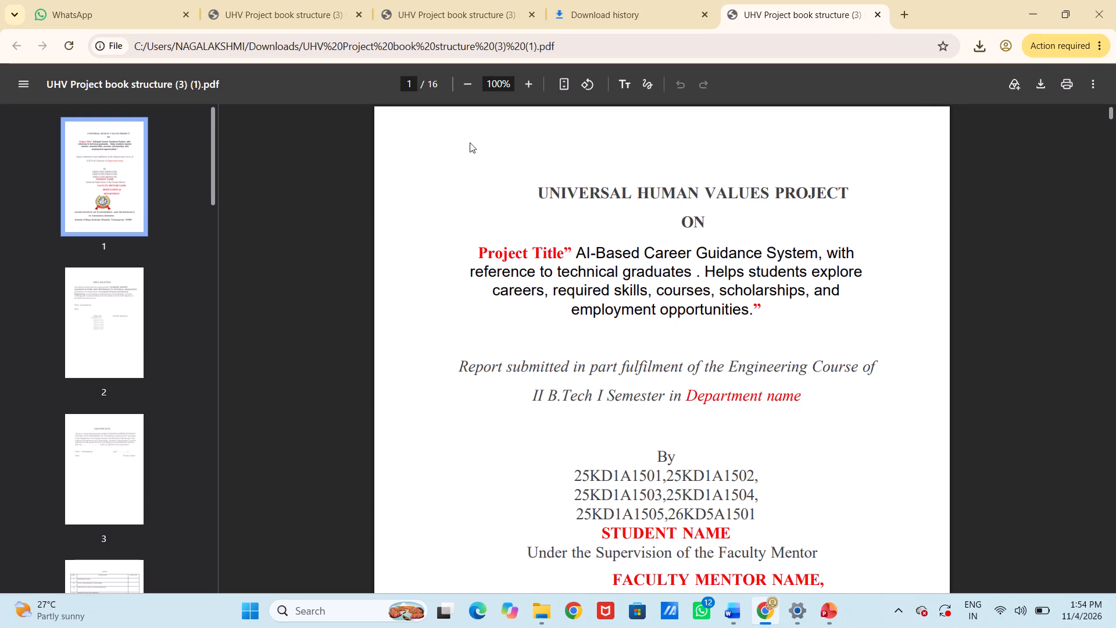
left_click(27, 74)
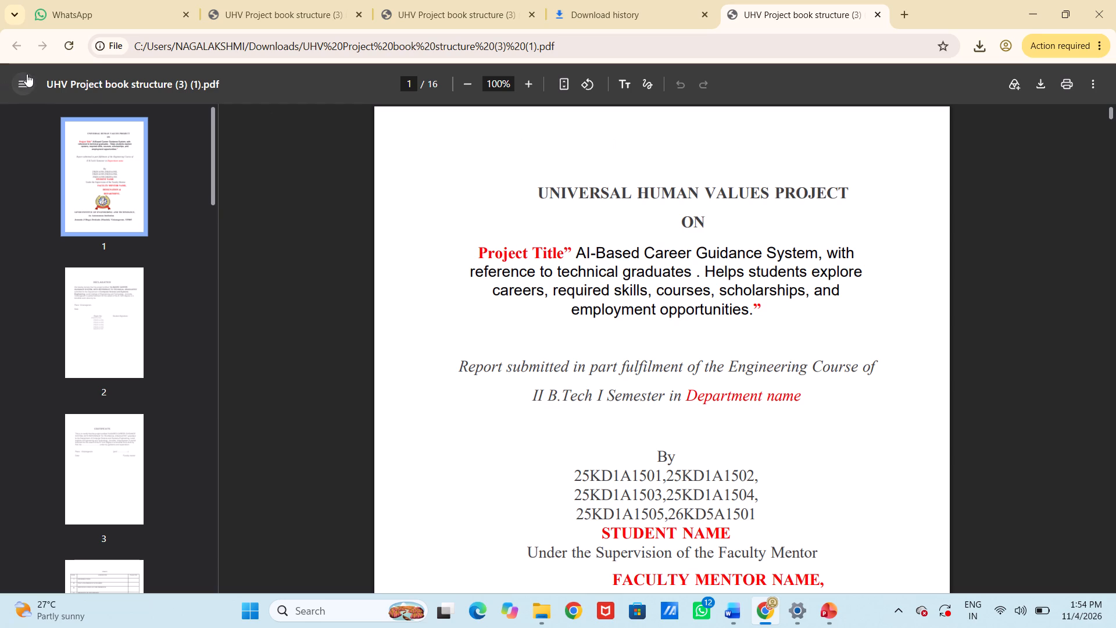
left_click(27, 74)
Check the already open copy of the project book, and page through the newly opened copy's first pages.
left_click(487, 0)
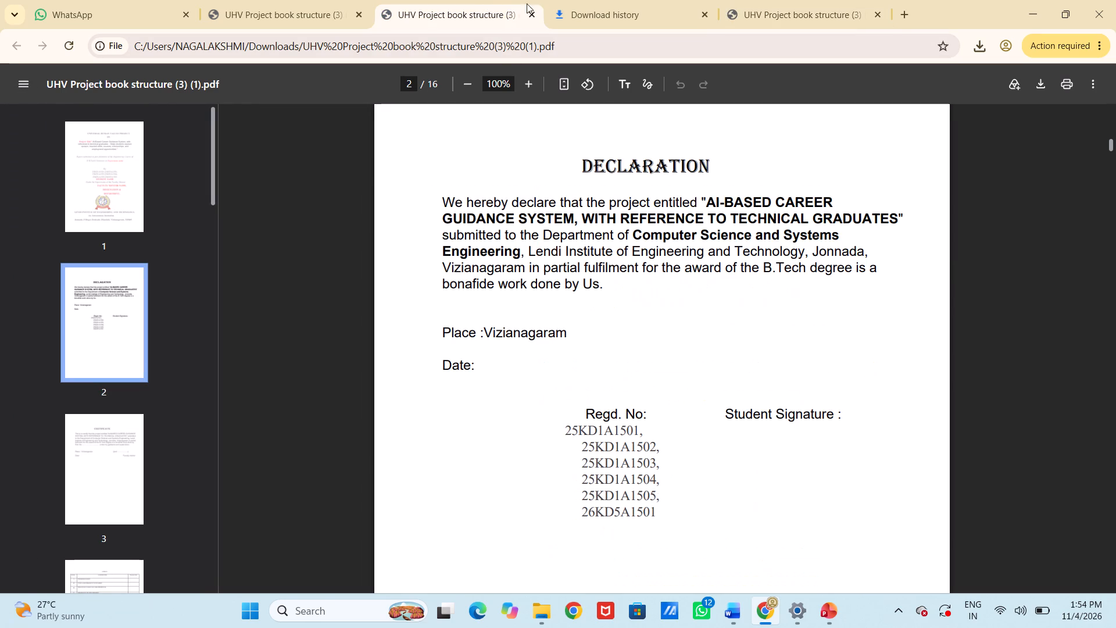
left_click(784, 0)
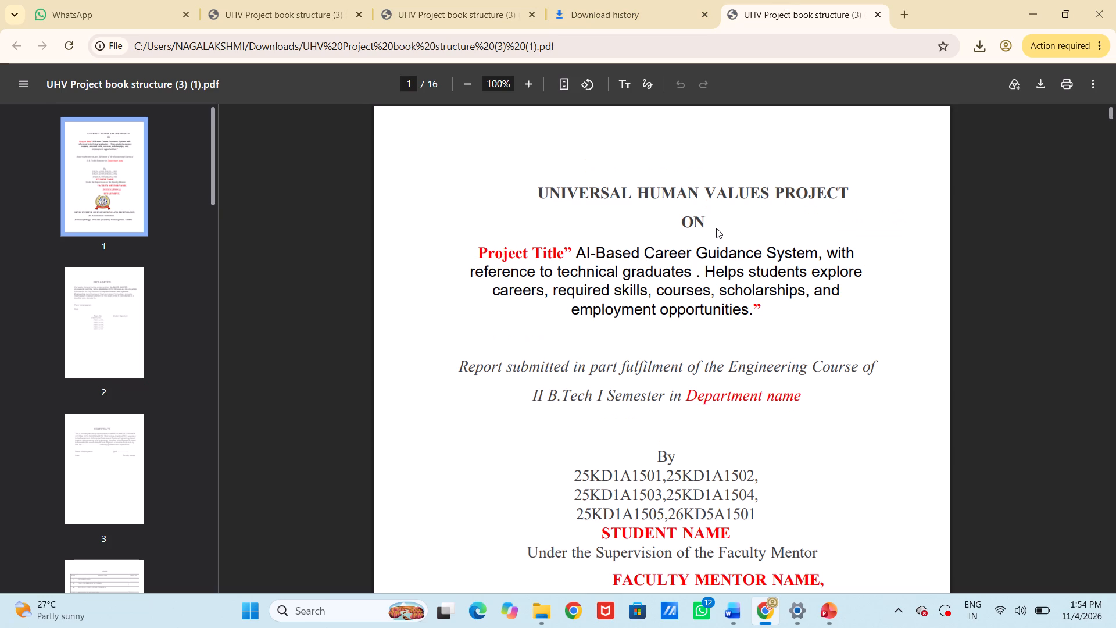
key("Right")
key("Right")
key("Left")
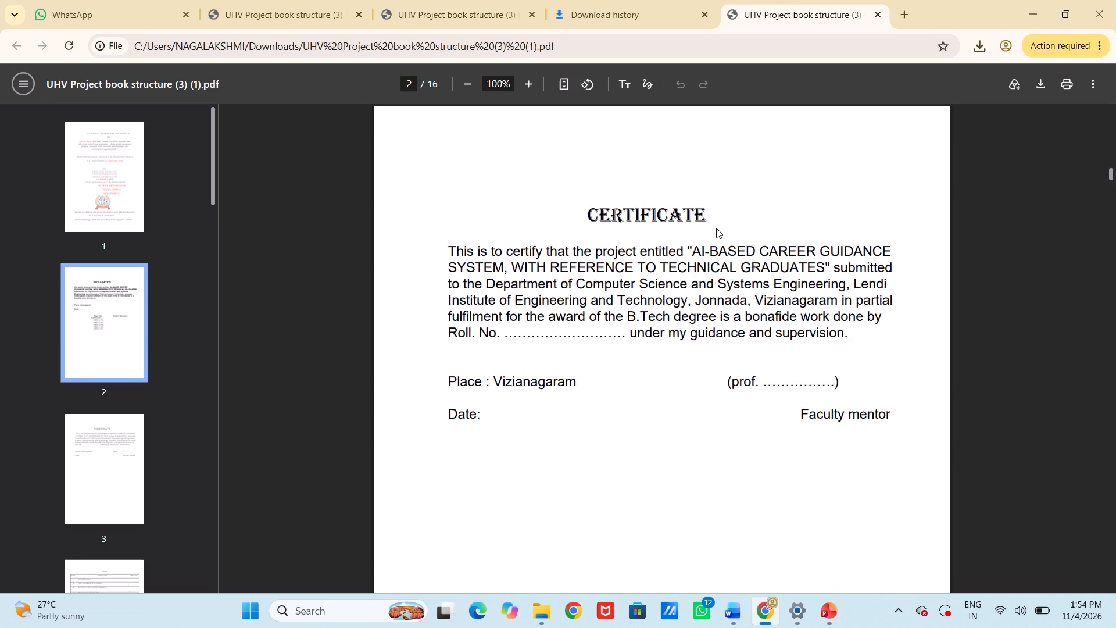
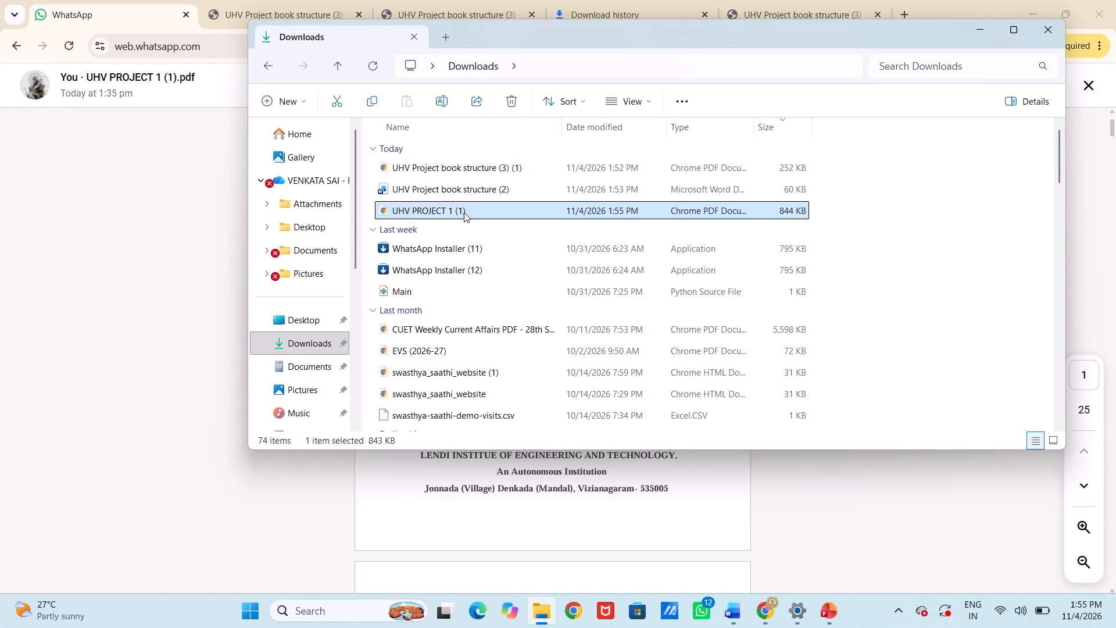
Delete the UHV PROJECT 1 (1) PDF from the Downloads folder.
key("Delete")
left_click(464, 212)
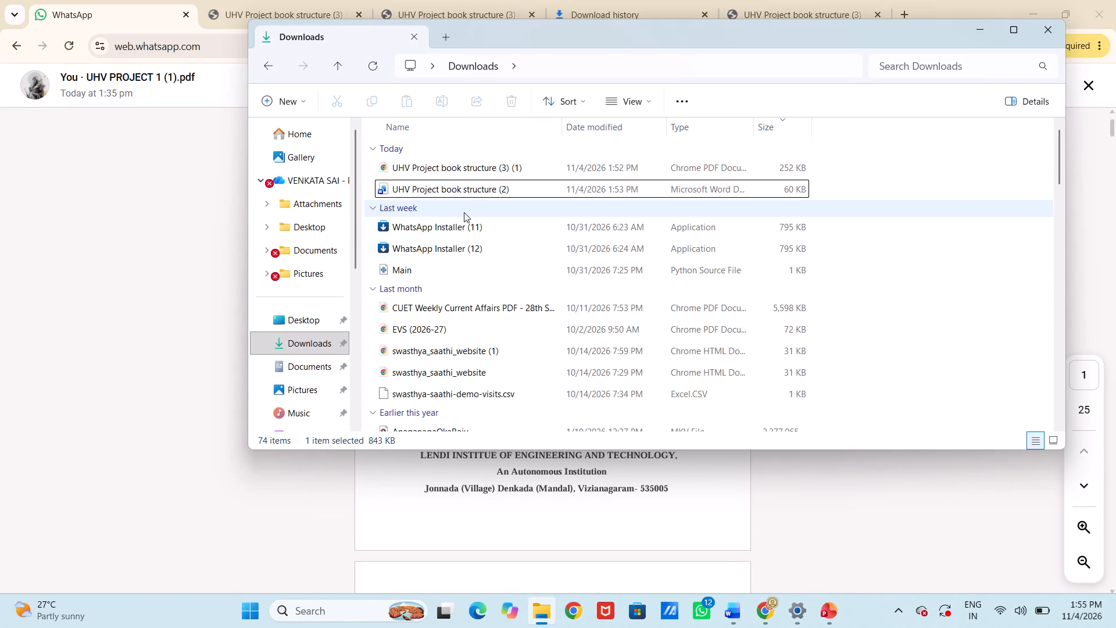
Delete the Word document "UHV Project book structure (2)" from the Downloads folder.
left_click(488, 185)
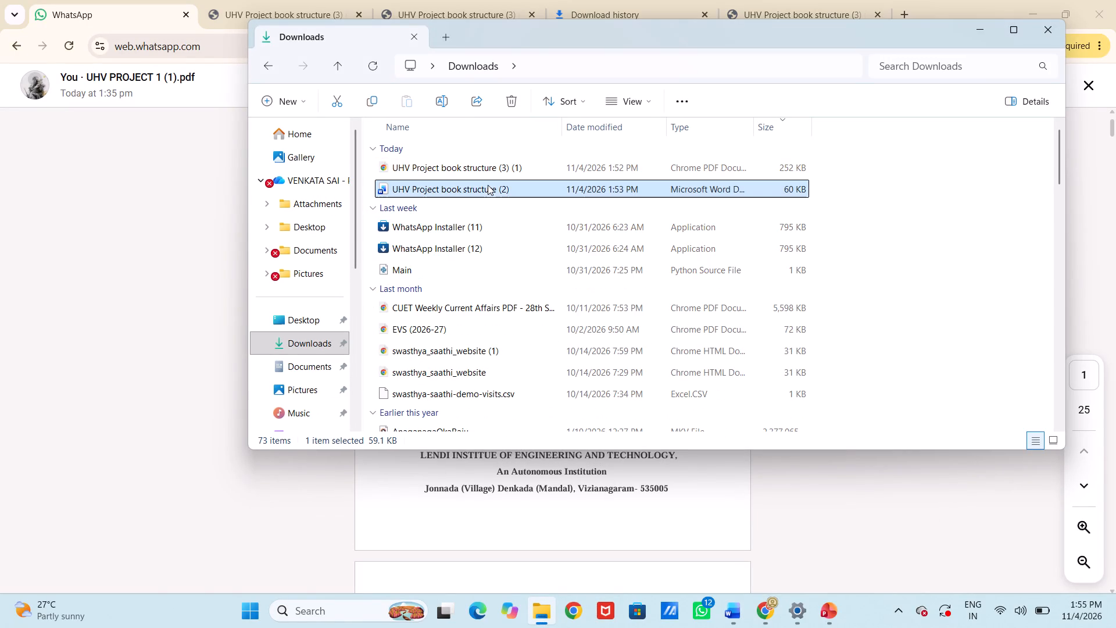
key("Delete")
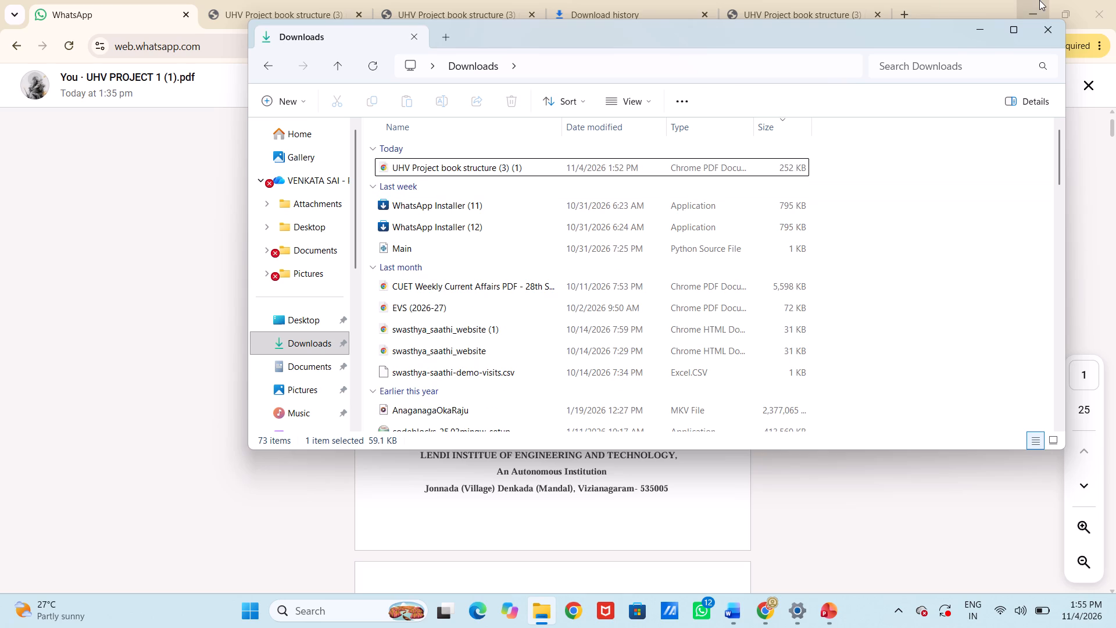
Select the PDF "UHV Project book structure (3) (1)" in the Downloads folder.
left_click(528, 175)
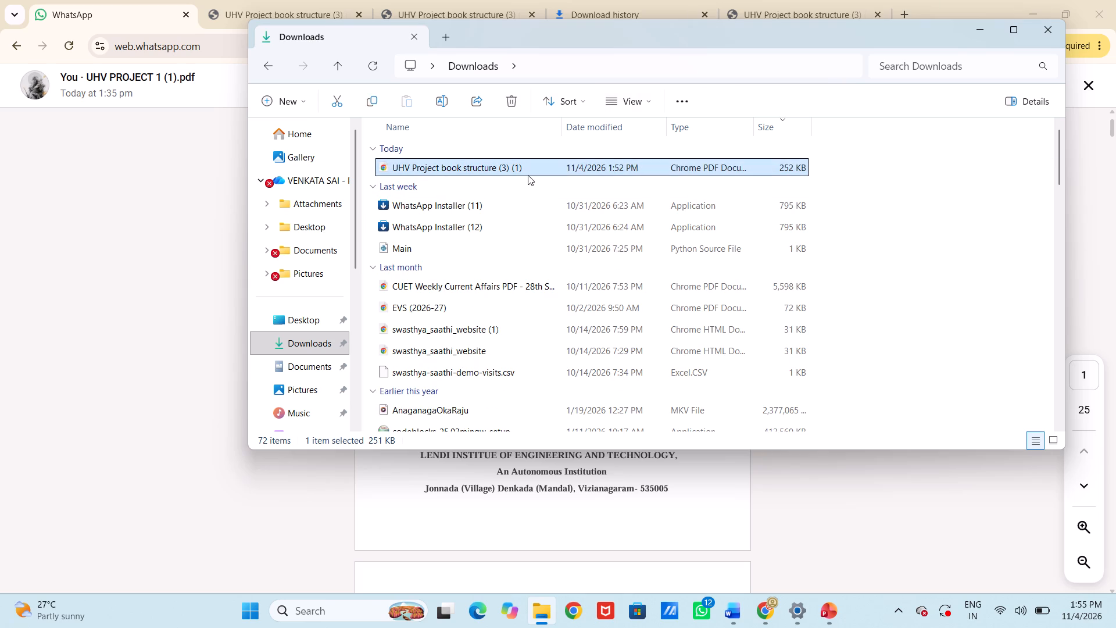
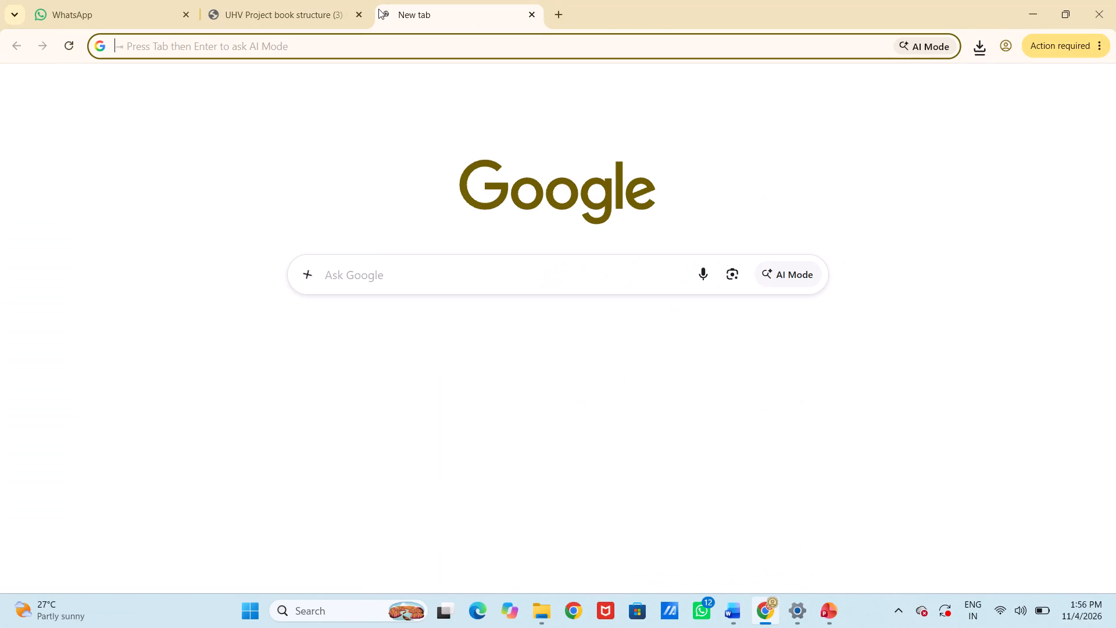
Search Google for "i love pdf" and open the iLovePDF website.
left_click(489, 290)
type("i loe")
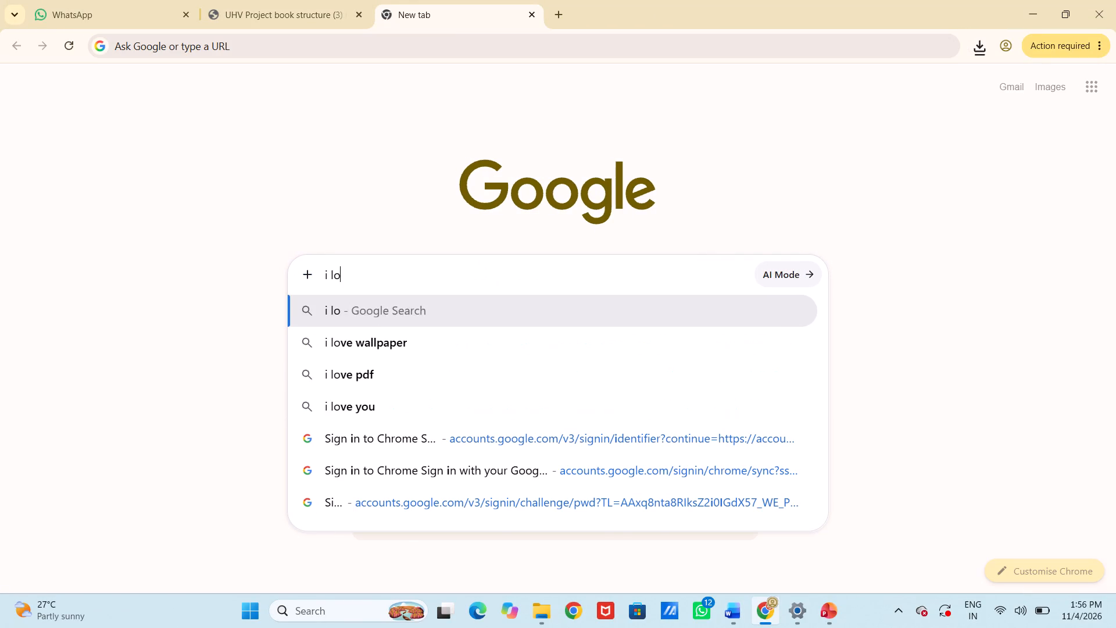
key("space")
key("BackSpace")
key("BackSpace")
type("ve pdf")
key("Return")
left_click(374, 222)
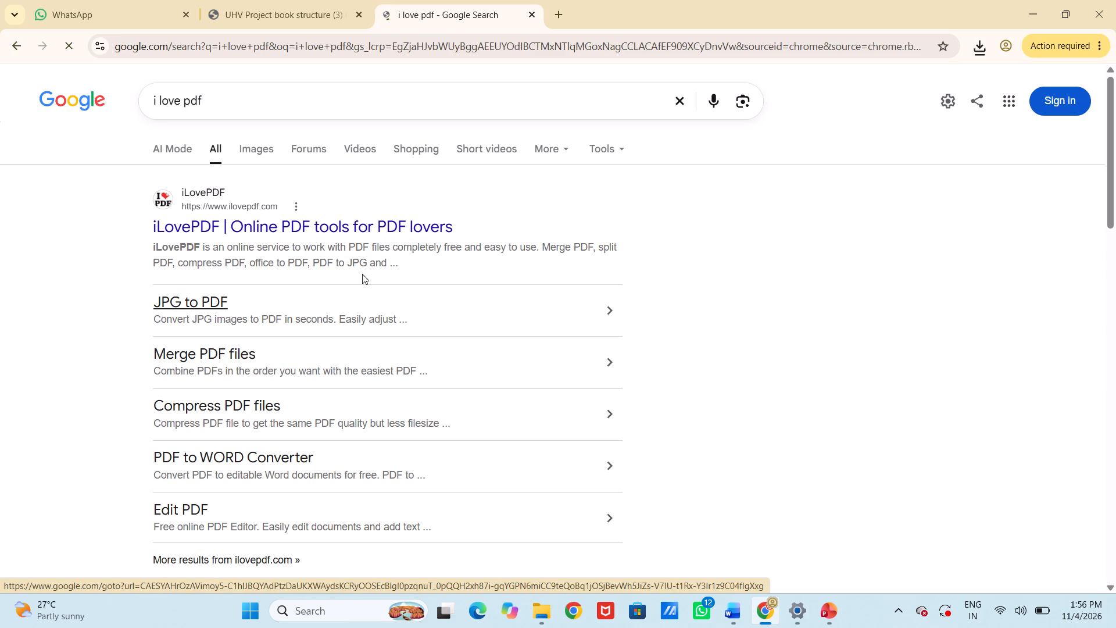
left_click(380, 231)
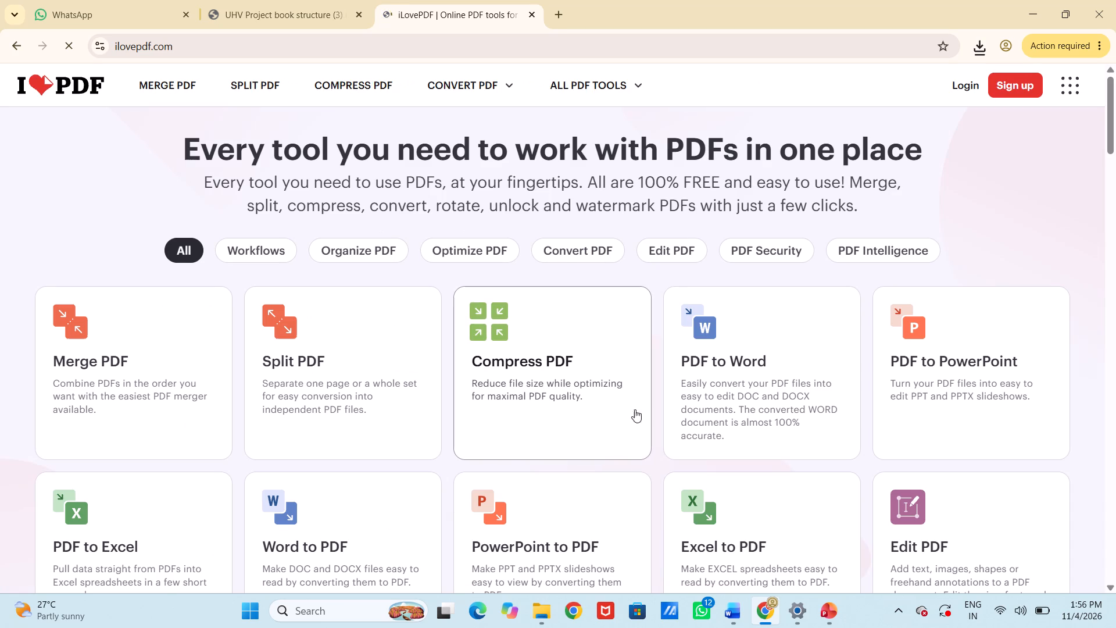
Open the PDF to PowerPoint conversion tool on iLovePDF.
scroll(860, 404, "down", 1)
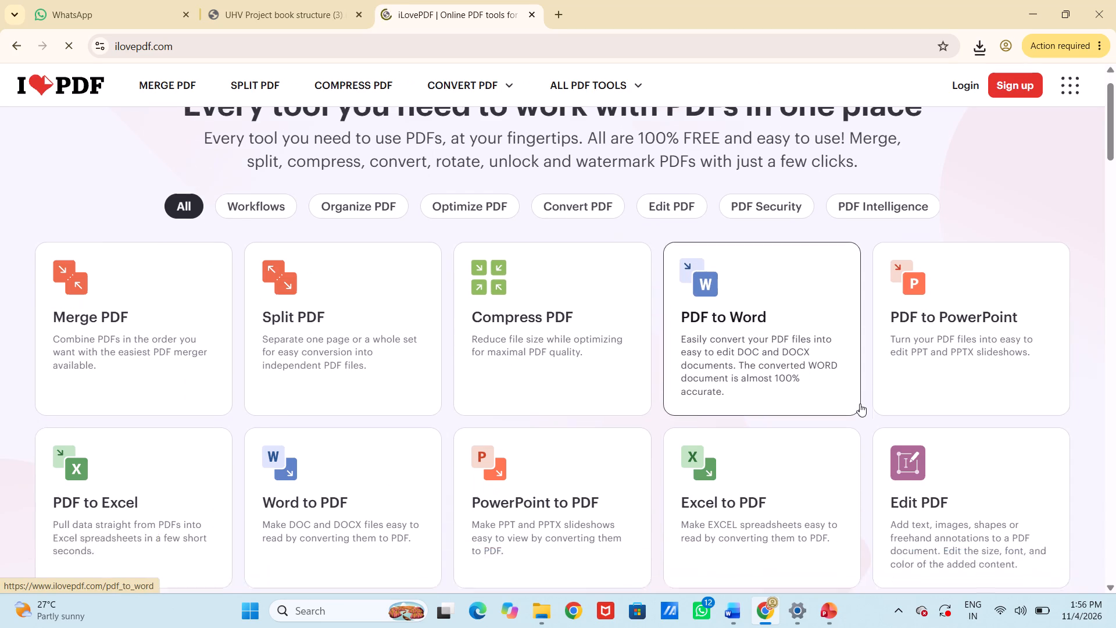
scroll(860, 404, "down", 1)
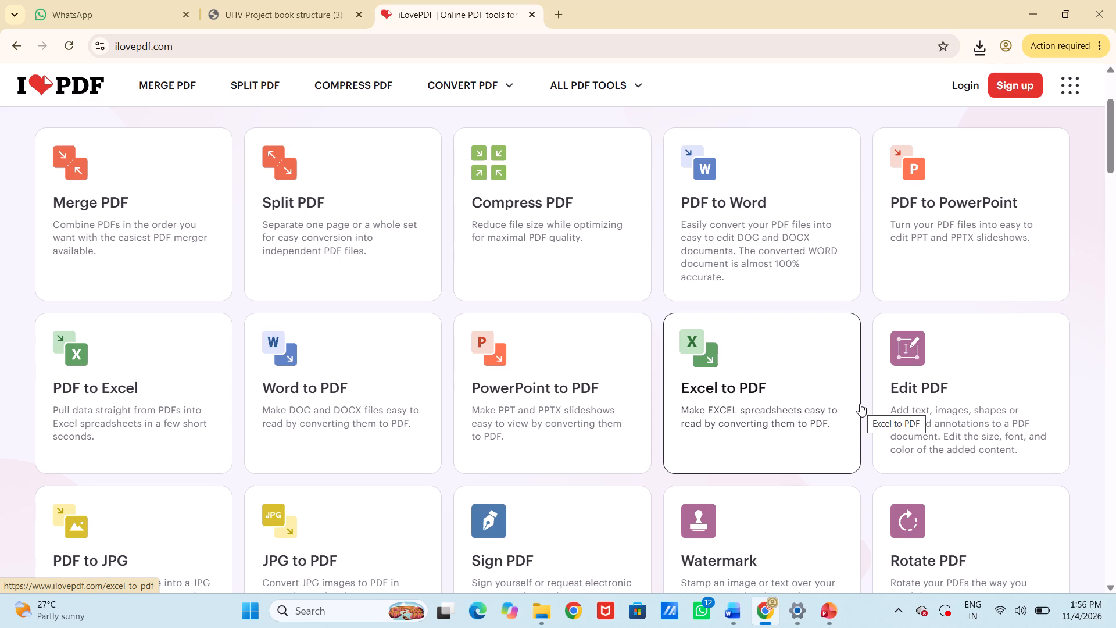
left_click(976, 239)
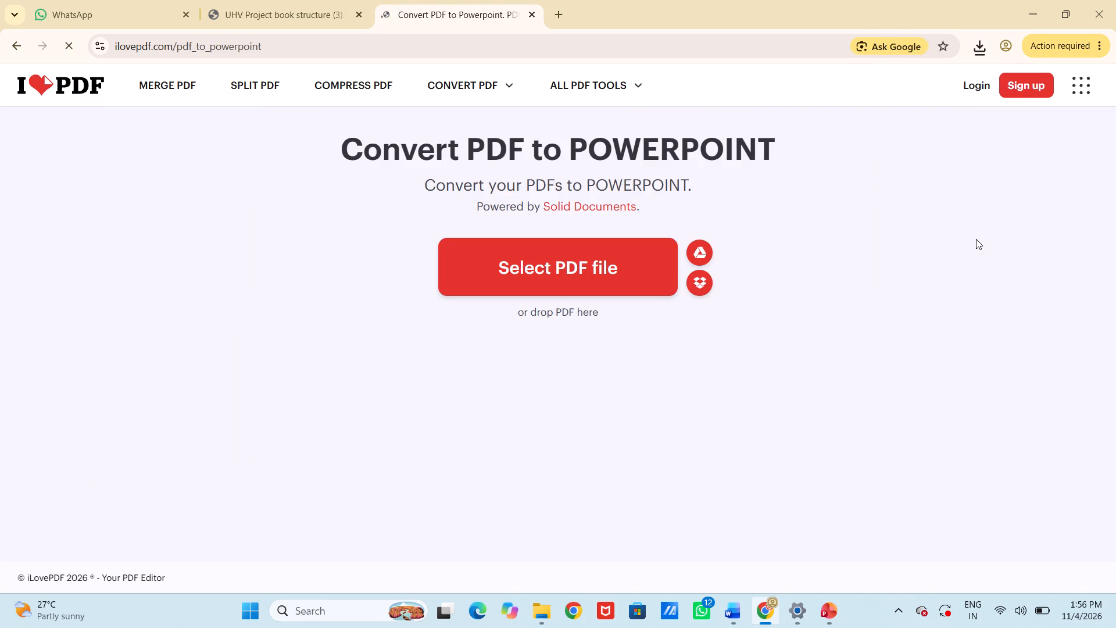
Add the PDF "UHV PROJECT 1 (1)" from the Downloads folder to the converter and dismiss the Premium sign-up offer.
left_click(568, 273)
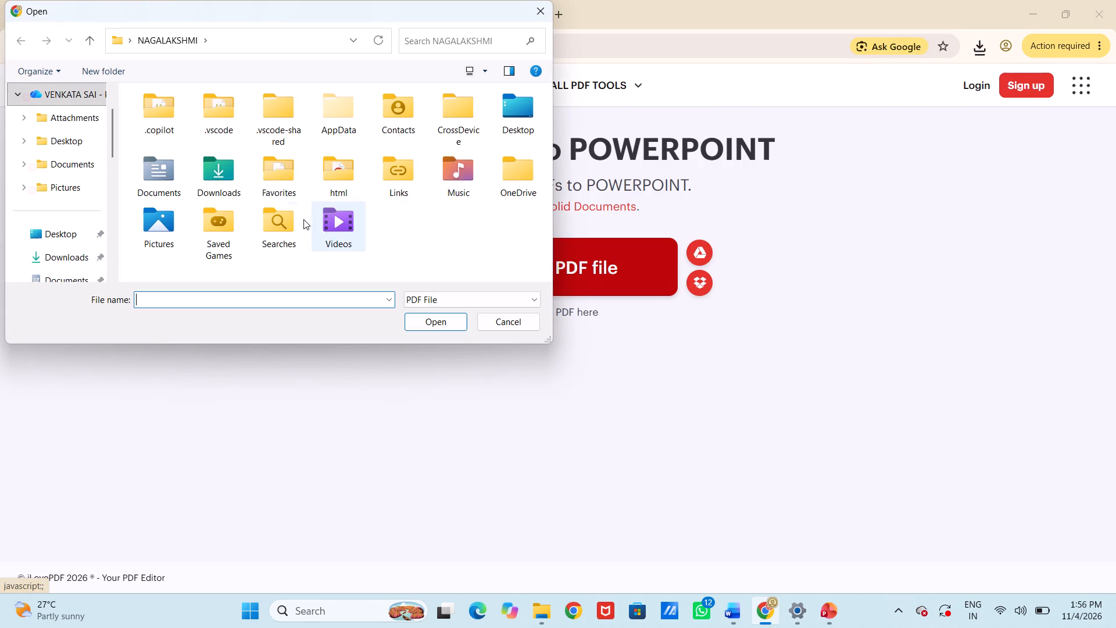
left_click(76, 136)
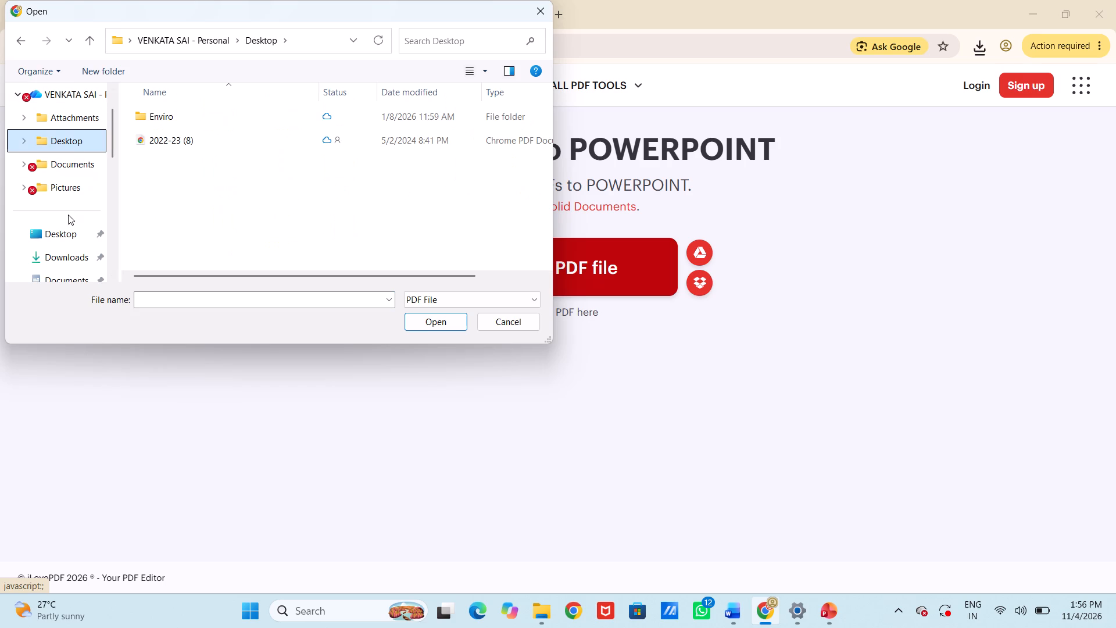
left_click(66, 227)
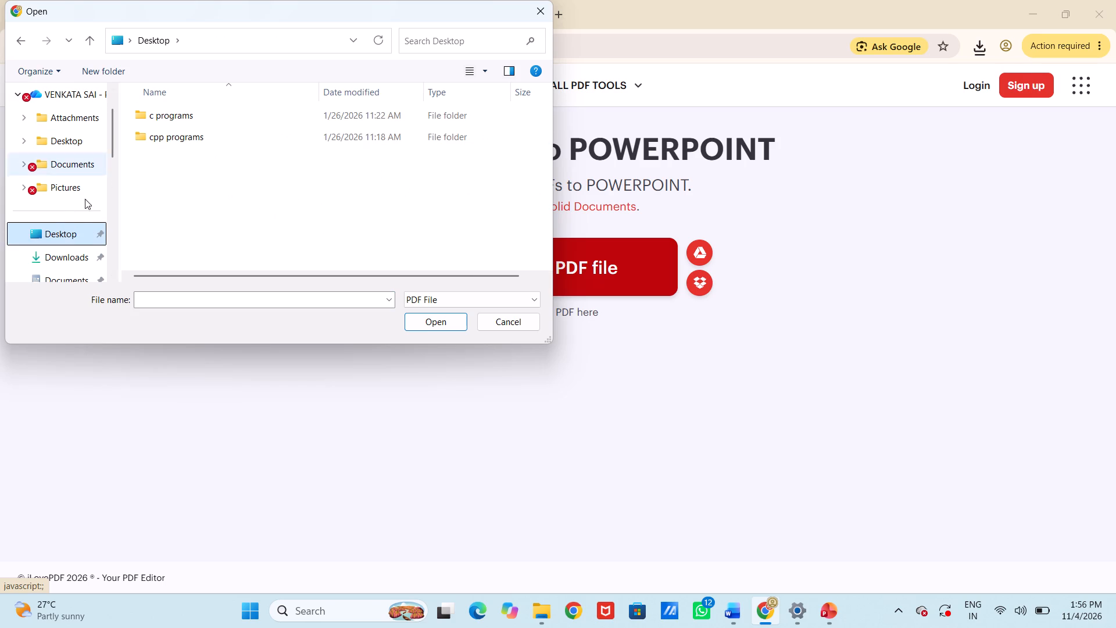
left_click(63, 262)
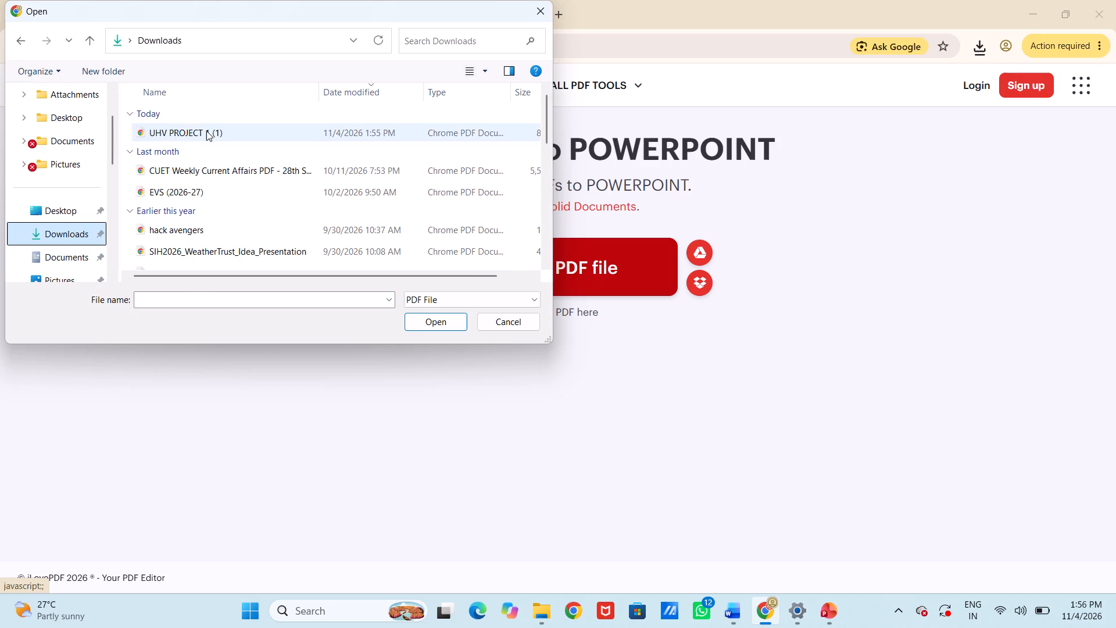
left_click(206, 131)
left_click(416, 317)
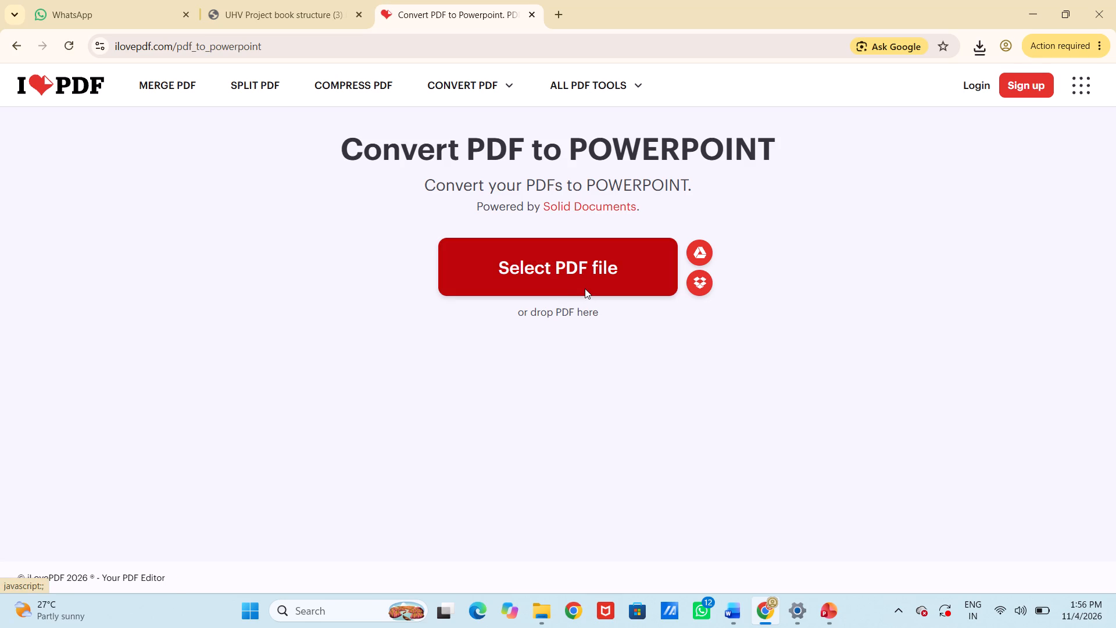
left_click(578, 270)
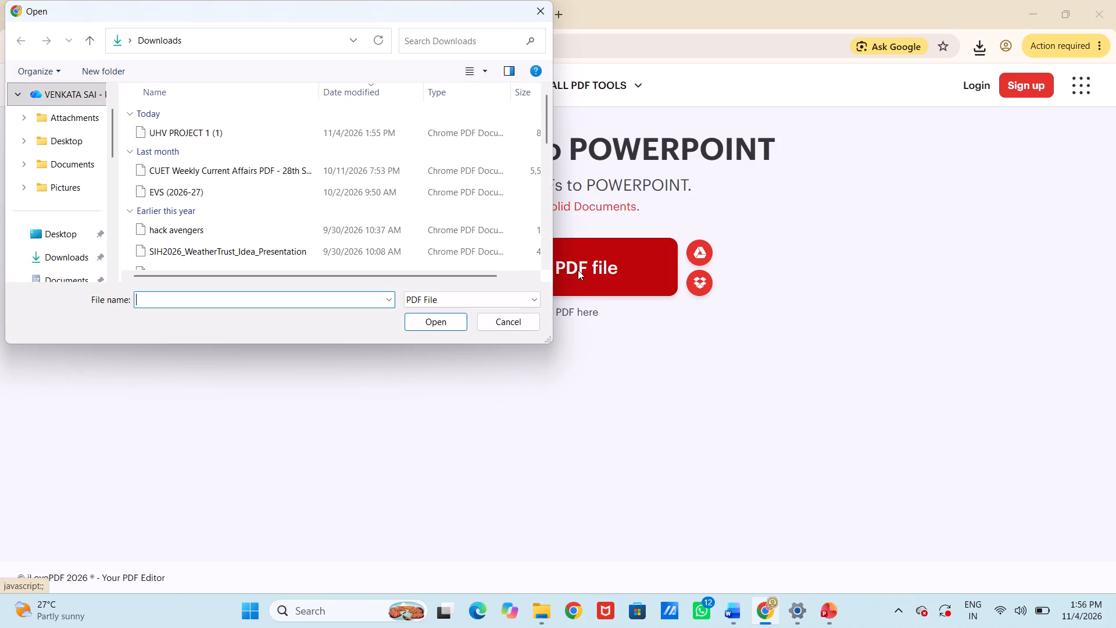
left_click(180, 140)
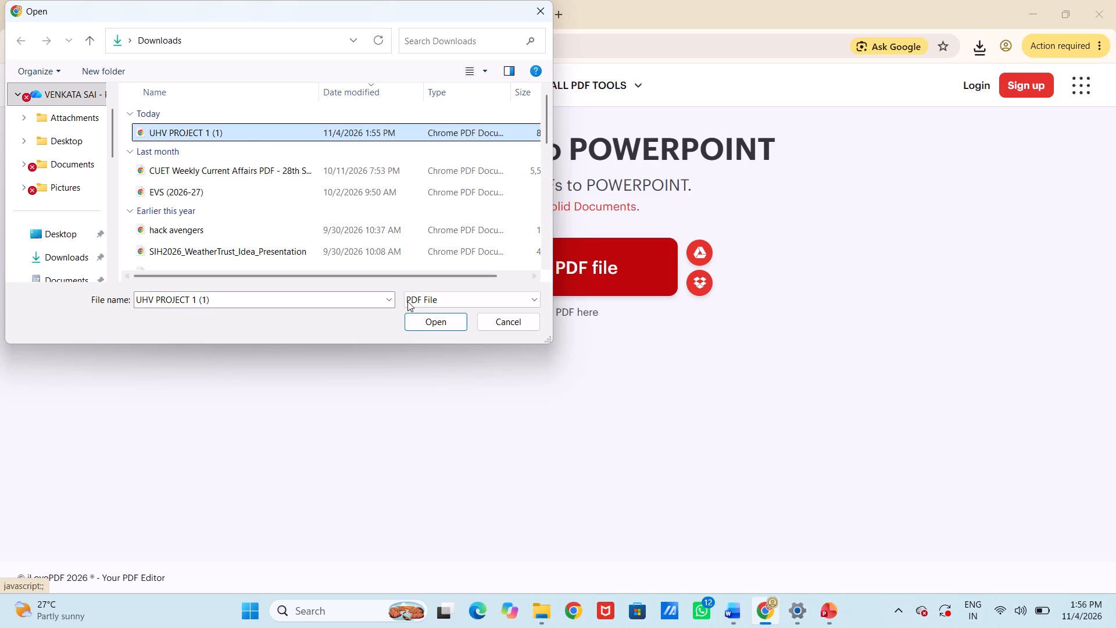
left_click(421, 326)
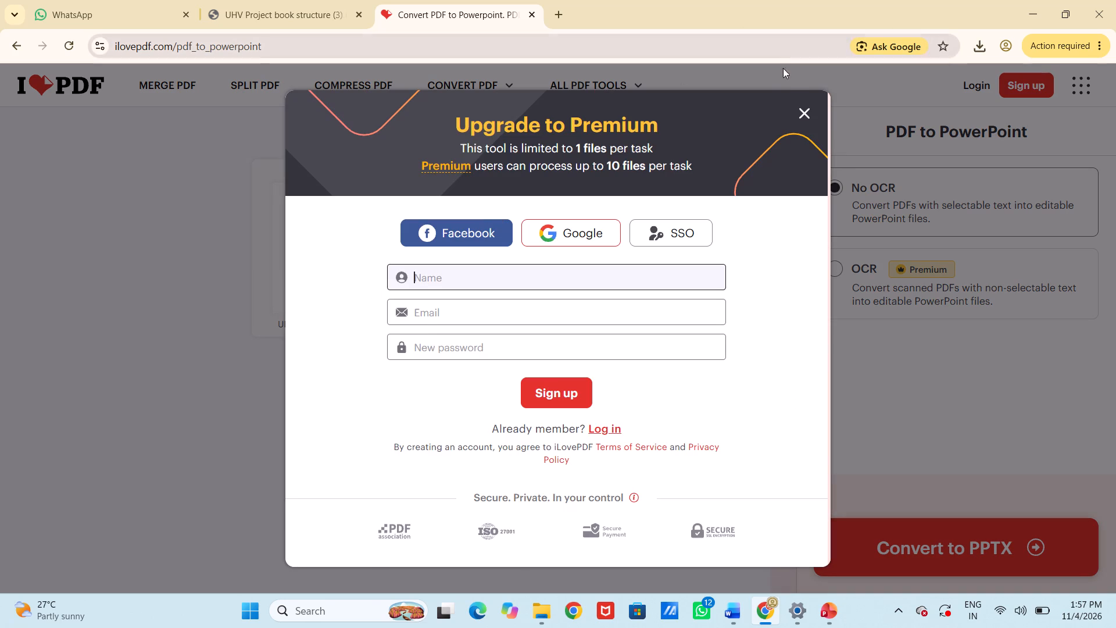
left_click(800, 112)
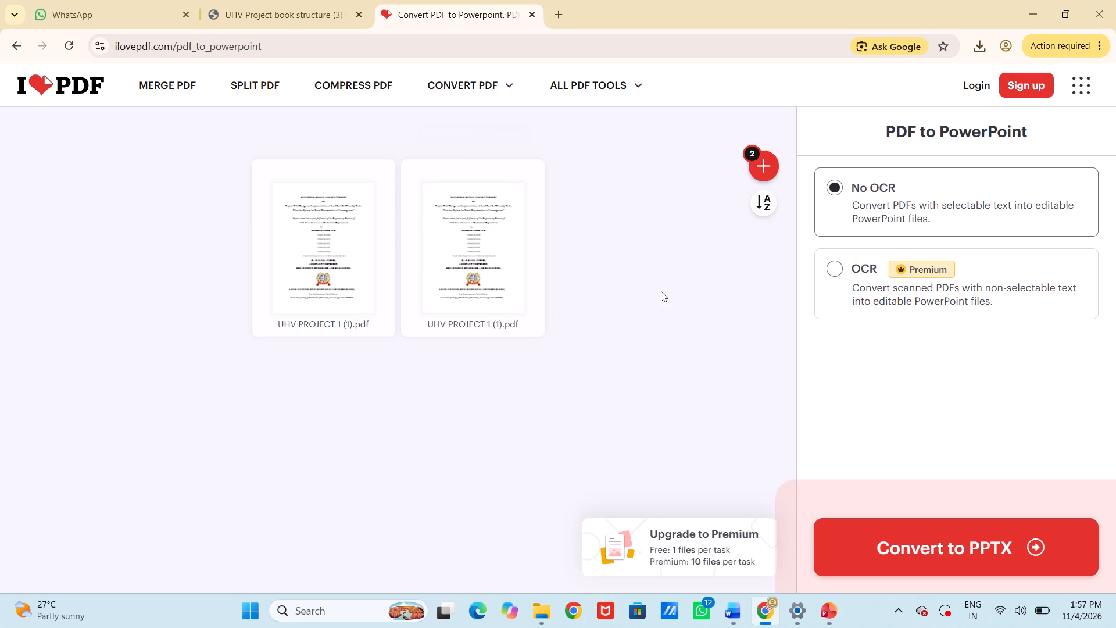
Start the conversion to PPTX, continuing for free with one file and dismissing the Premium sign-up offer.
left_click(946, 554)
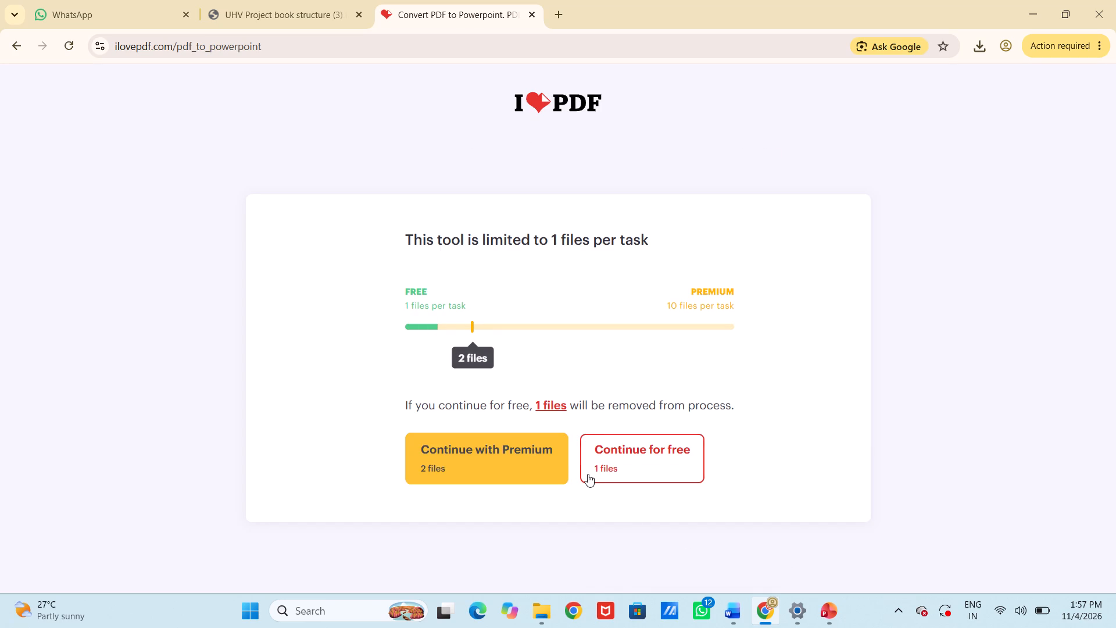
left_click(610, 468)
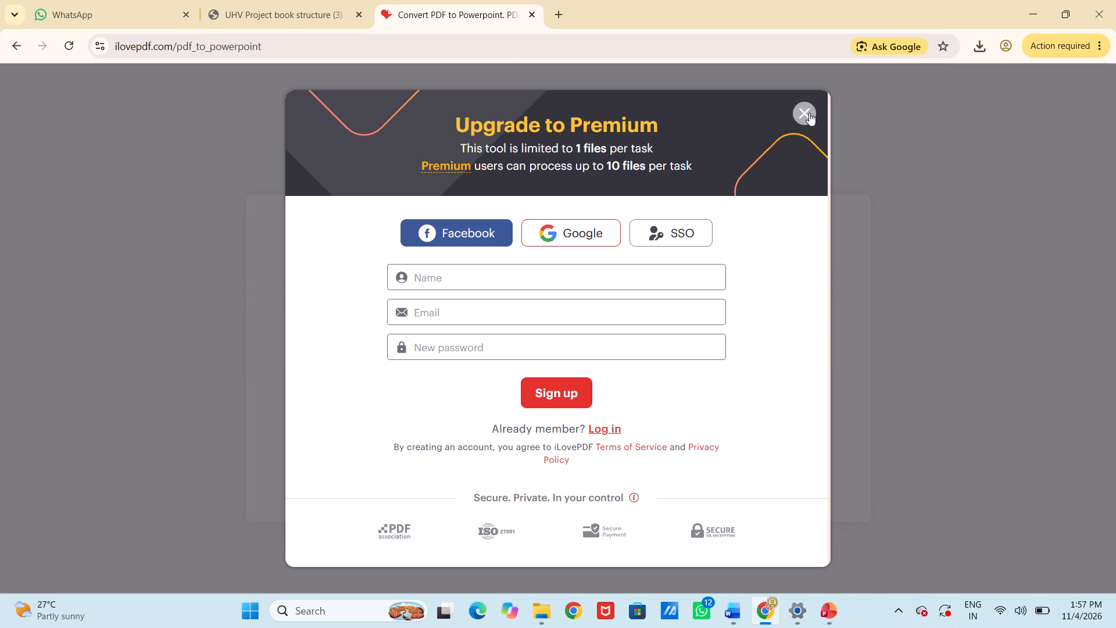
left_click(809, 113)
left_click(750, 471)
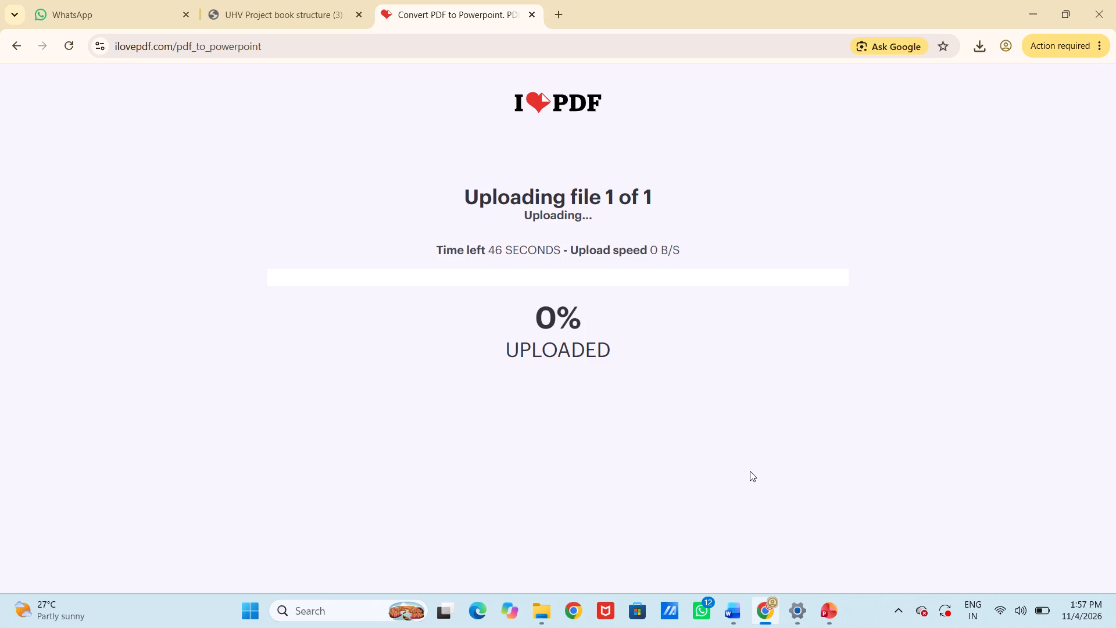
Switch to PowerPoint and look for a presentation to open in the Downloads folder, with its contents shown as a list.
left_click(825, 623)
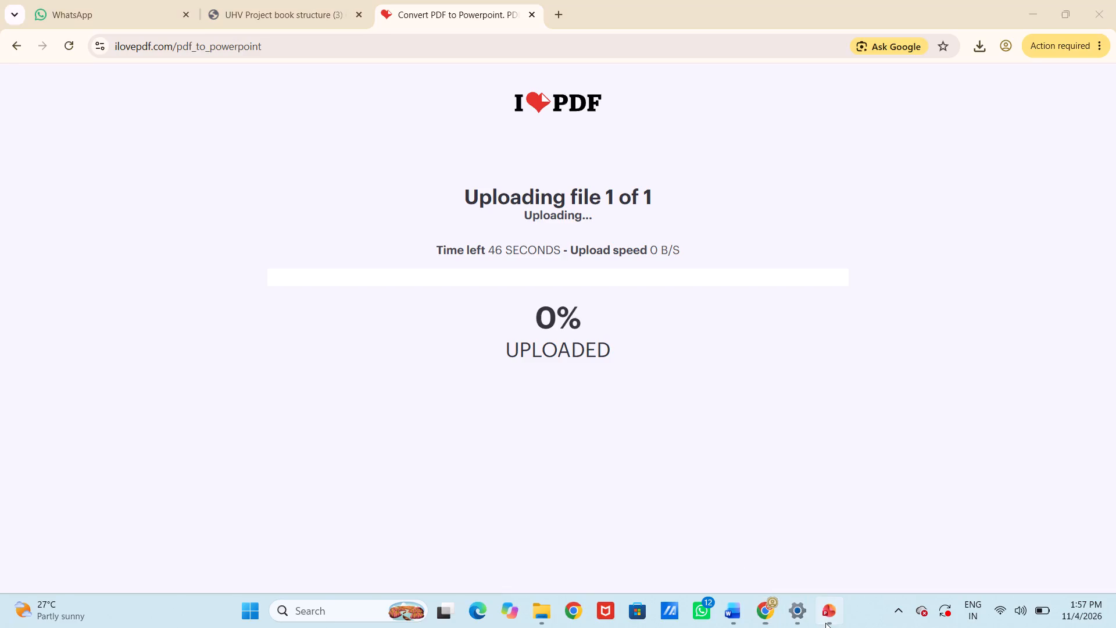
left_click(219, 322)
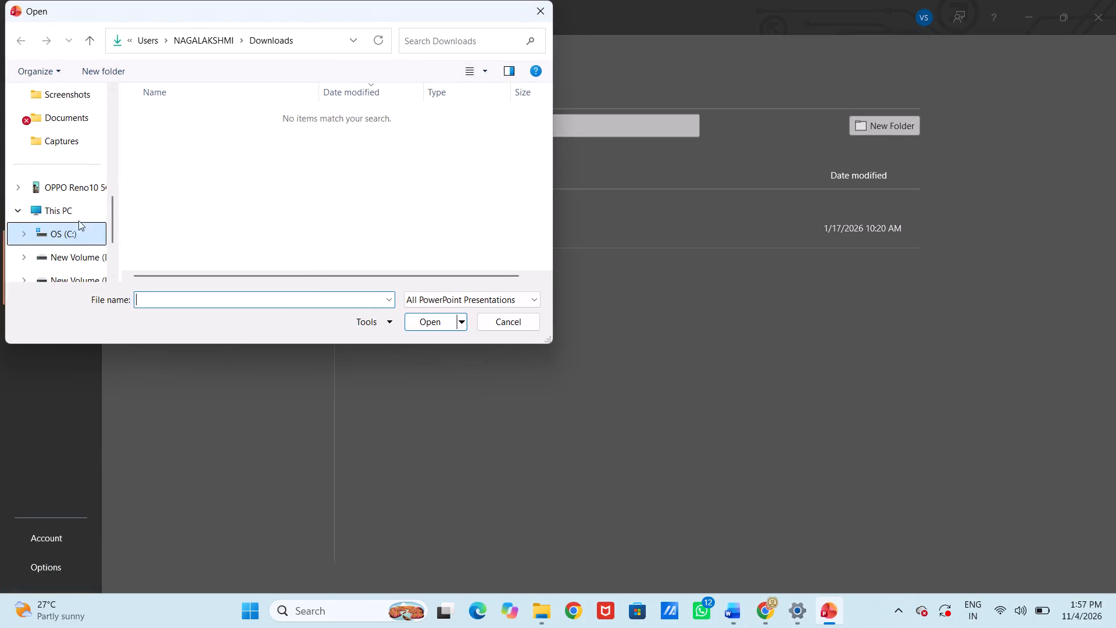
scroll(78, 206, "up", 4)
scroll(77, 205, "down", 1)
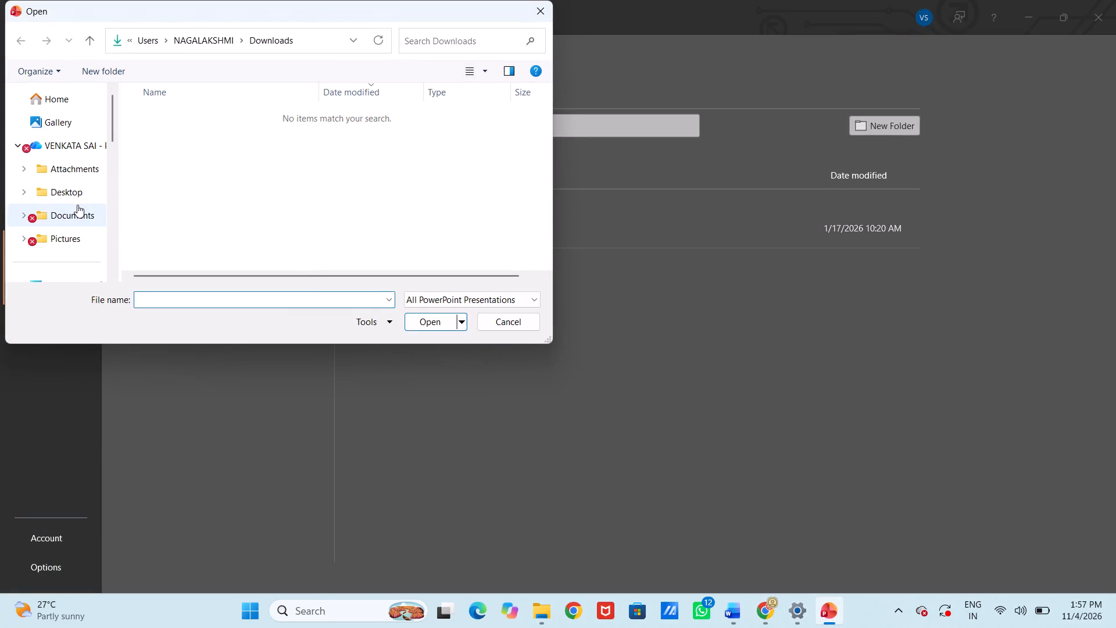
scroll(77, 205, "down", 1)
left_click(69, 210)
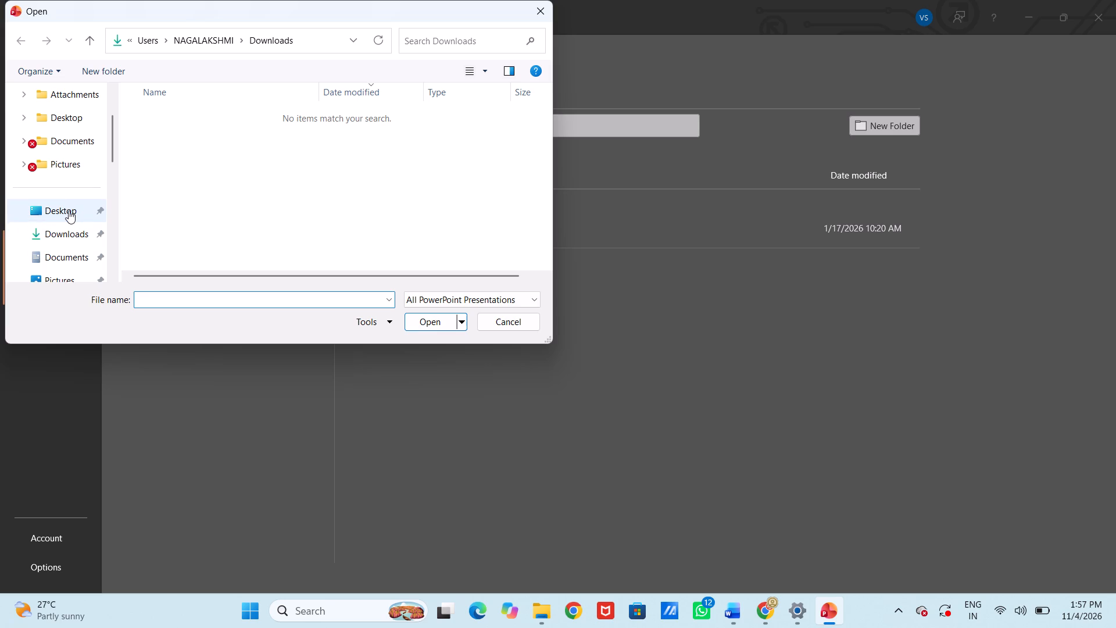
left_click(63, 223)
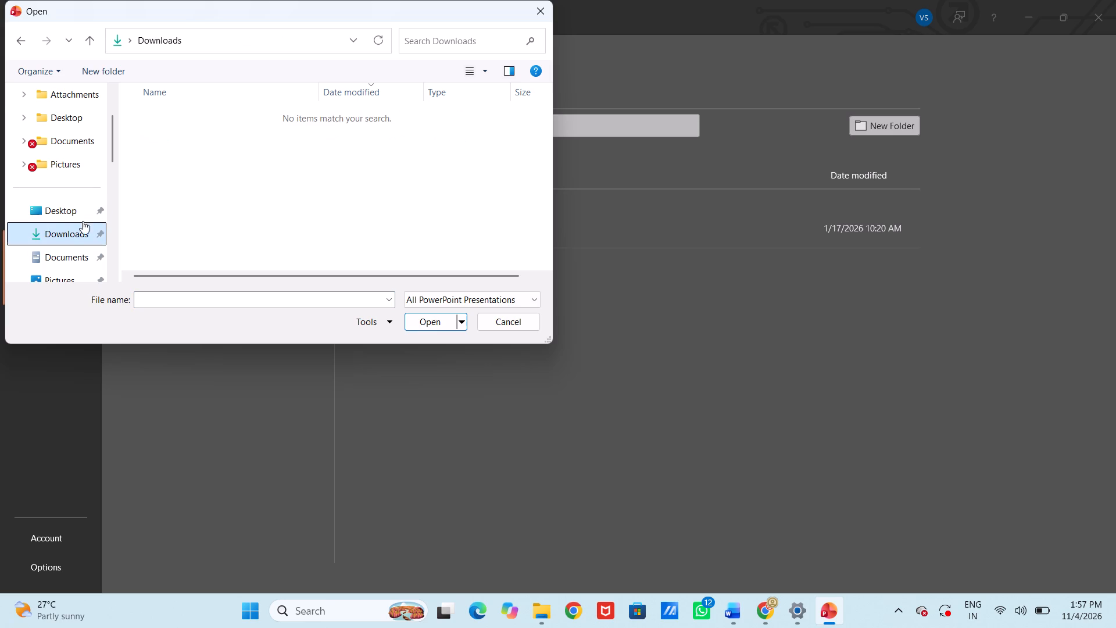
scroll(260, 140, "up", 6)
left_click(477, 74)
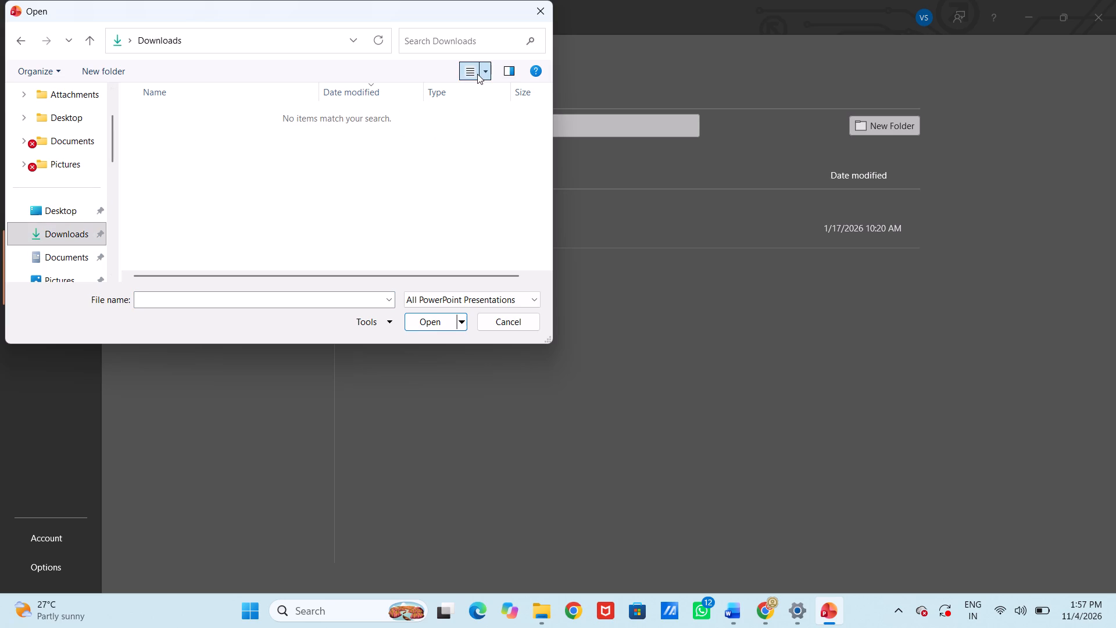
left_click(477, 74)
left_click(485, 74)
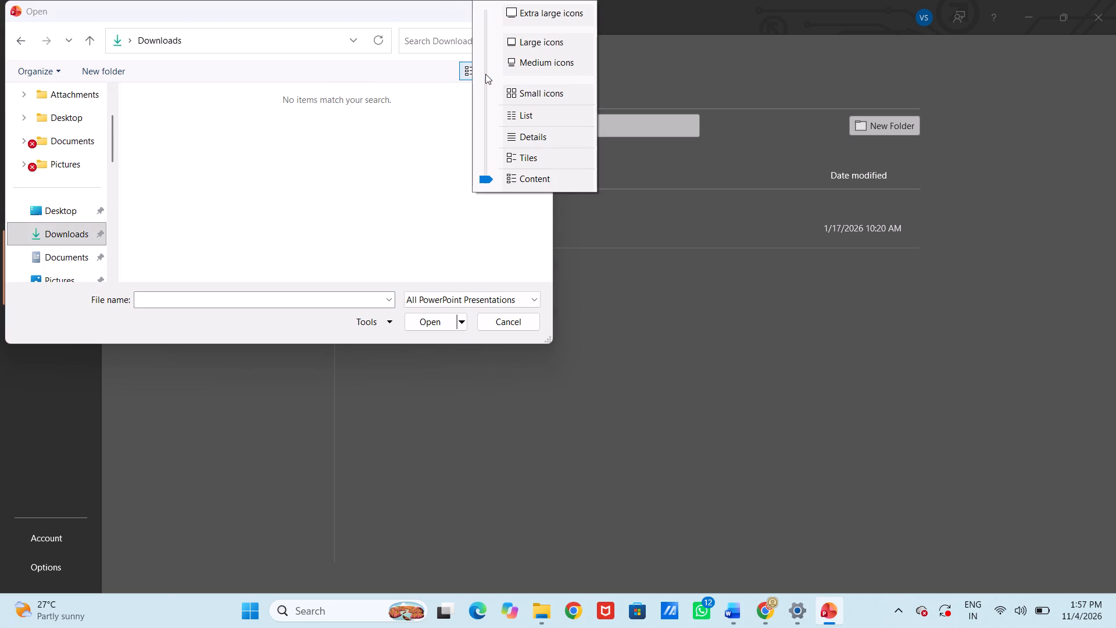
double_click(466, 73)
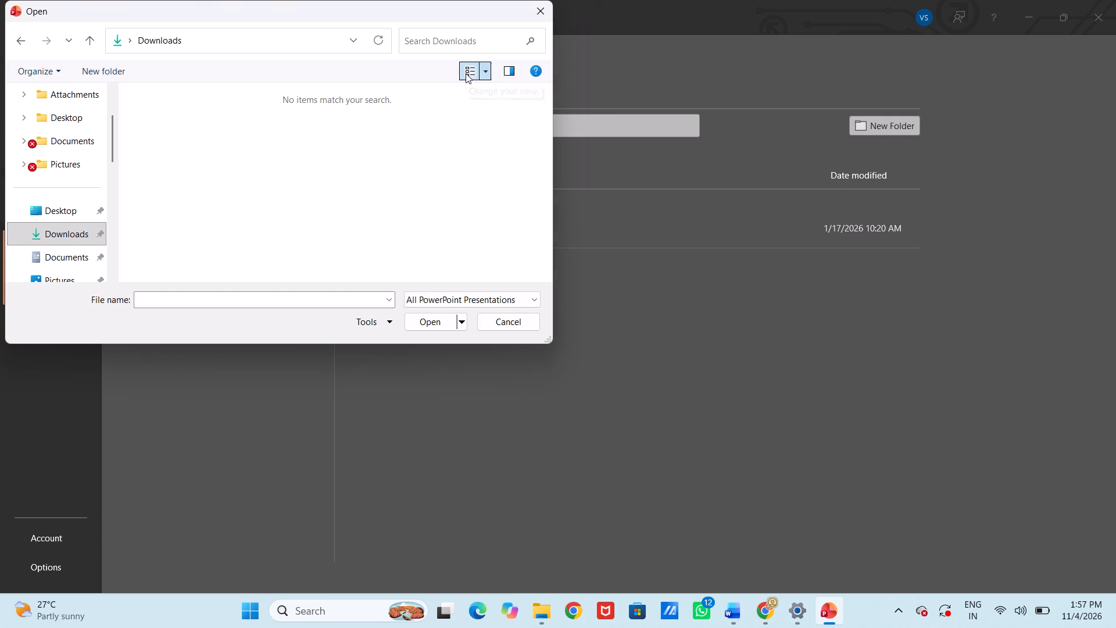
left_click(490, 71)
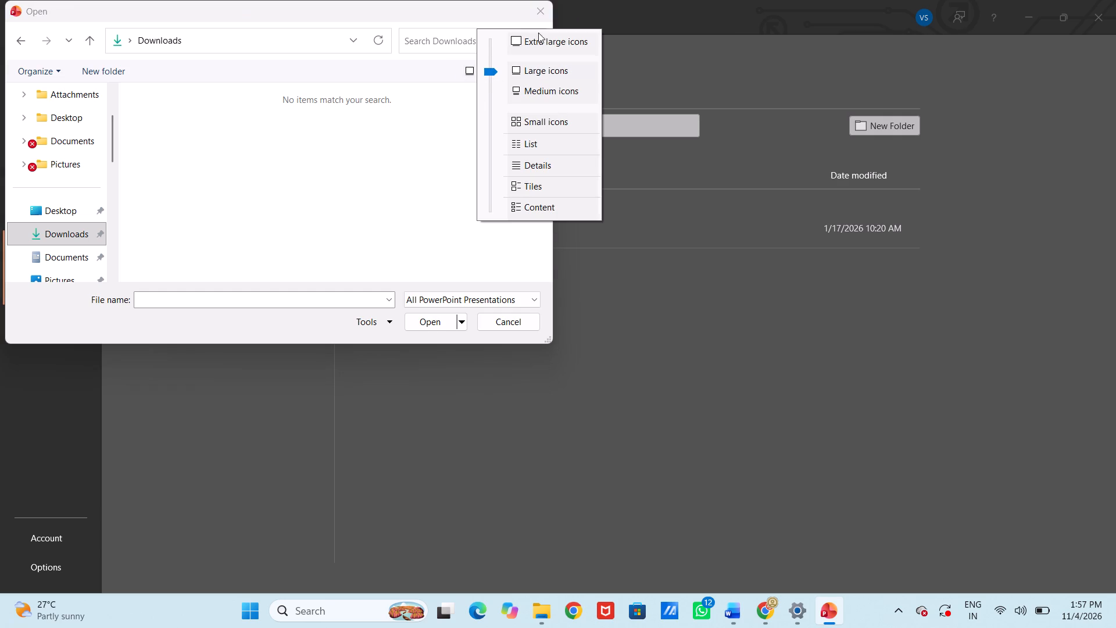
left_click(525, 150)
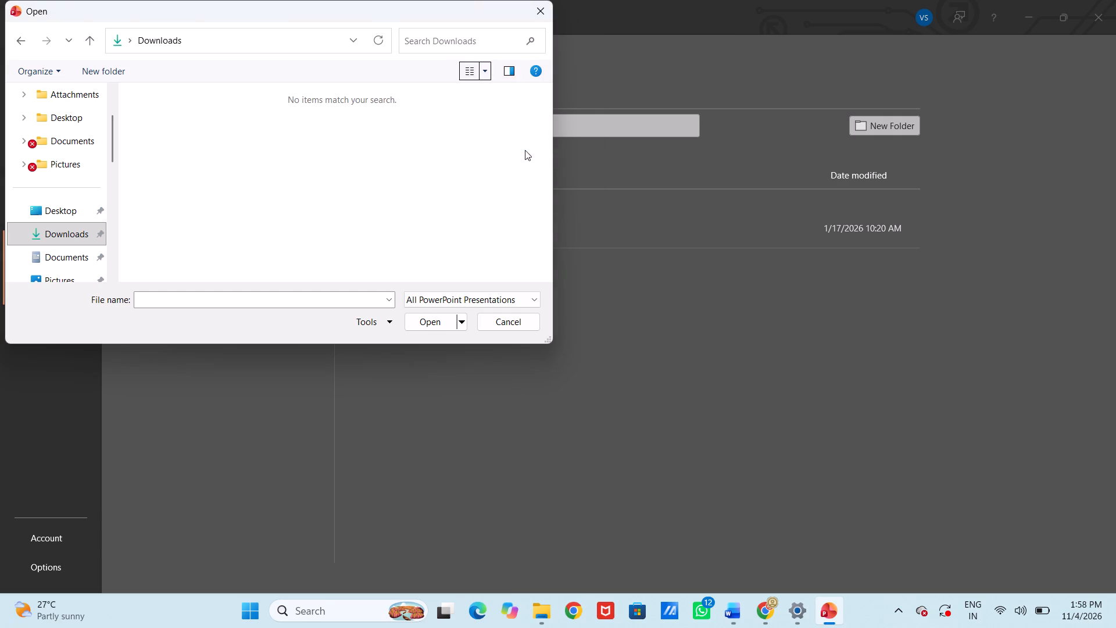
Look for a presentation to open on the C:, D: and E: drives and in the Network and Microsoft PowerPoint locations.
scroll(46, 258, "down", 1)
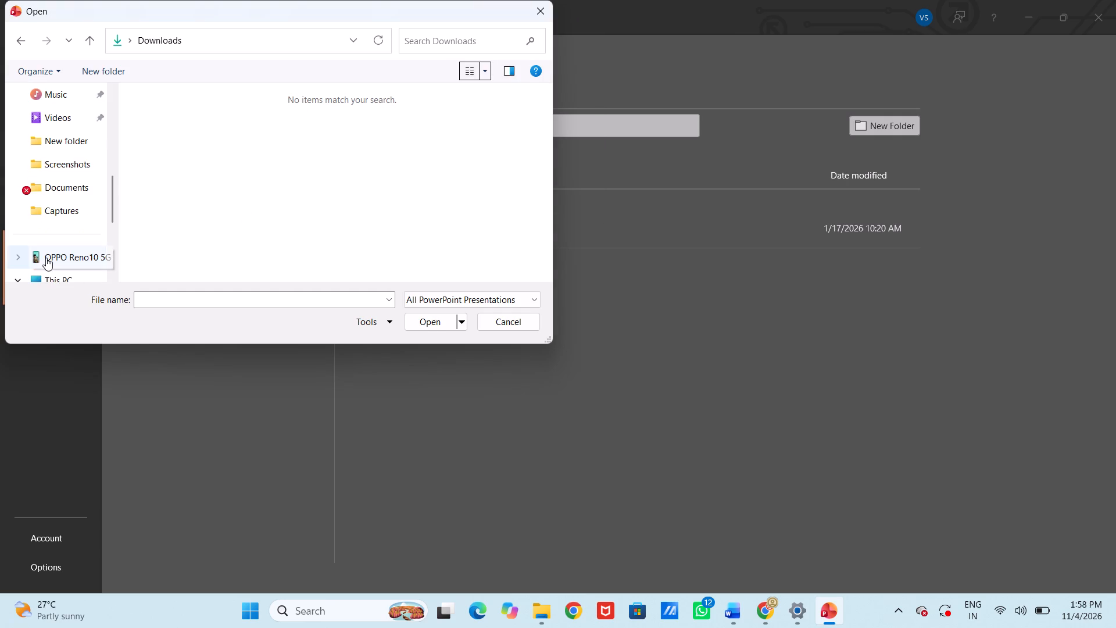
scroll(46, 258, "down", 1)
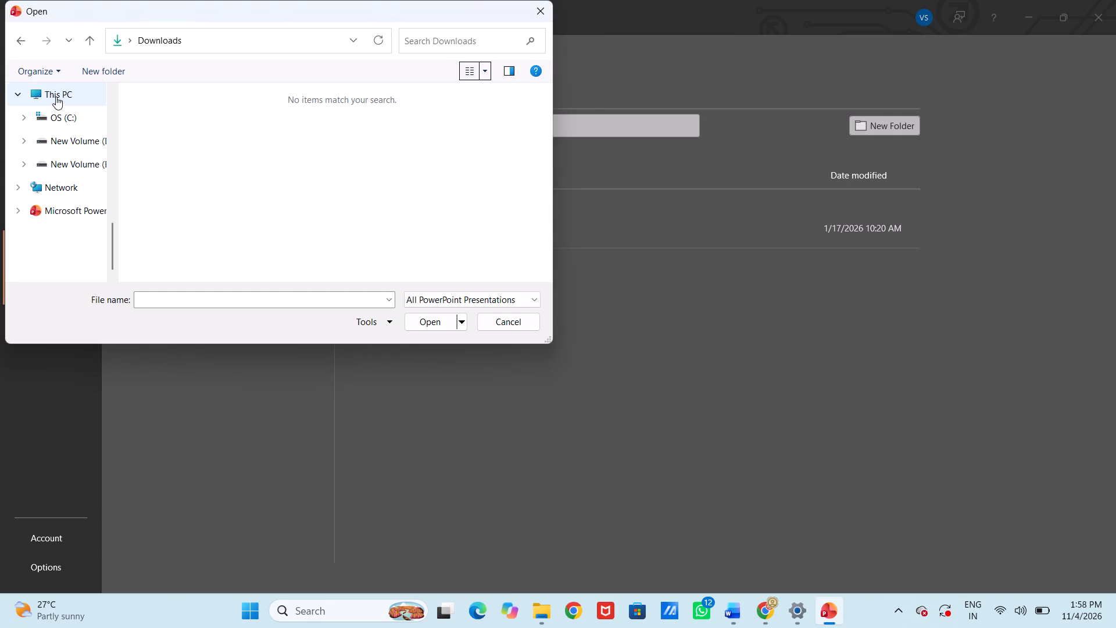
left_click(56, 97)
double_click(218, 130)
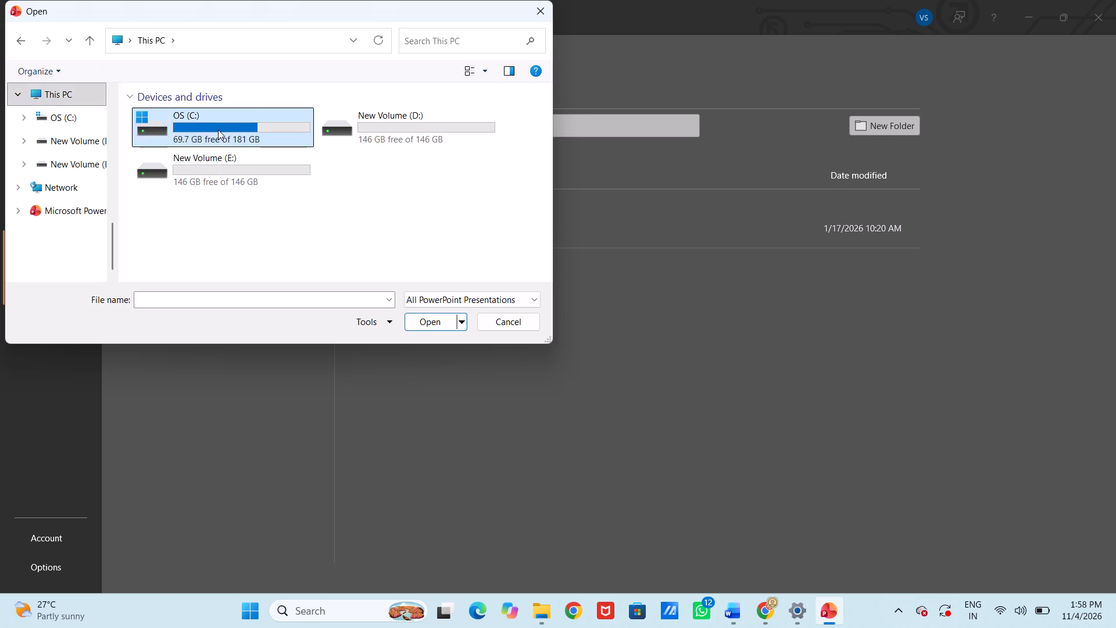
scroll(218, 206, "down", 2)
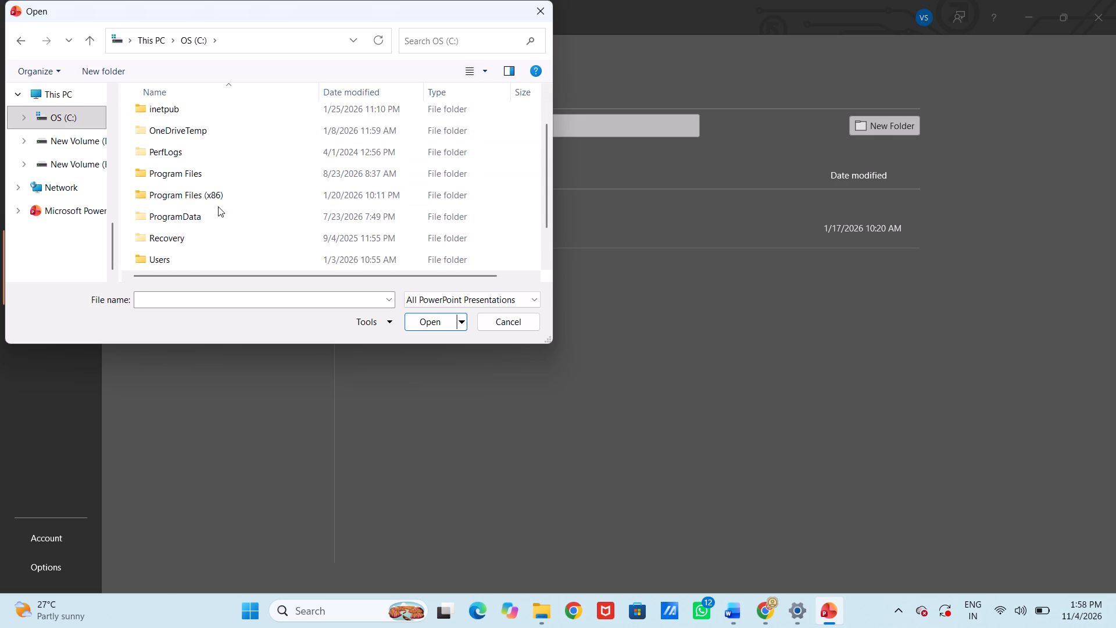
left_click(81, 140)
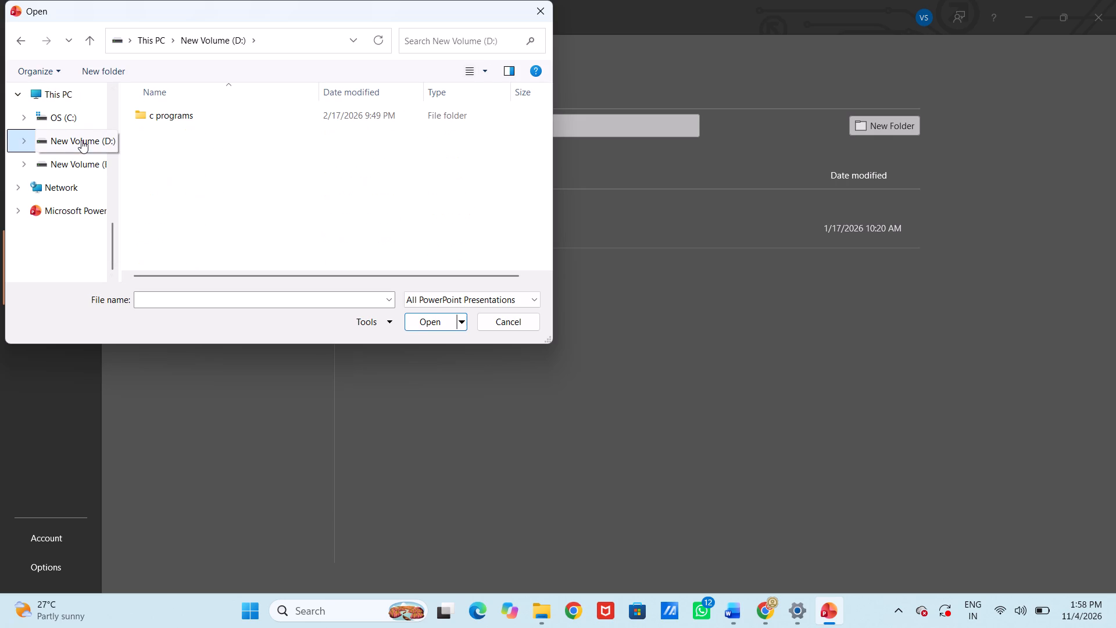
left_click(83, 169)
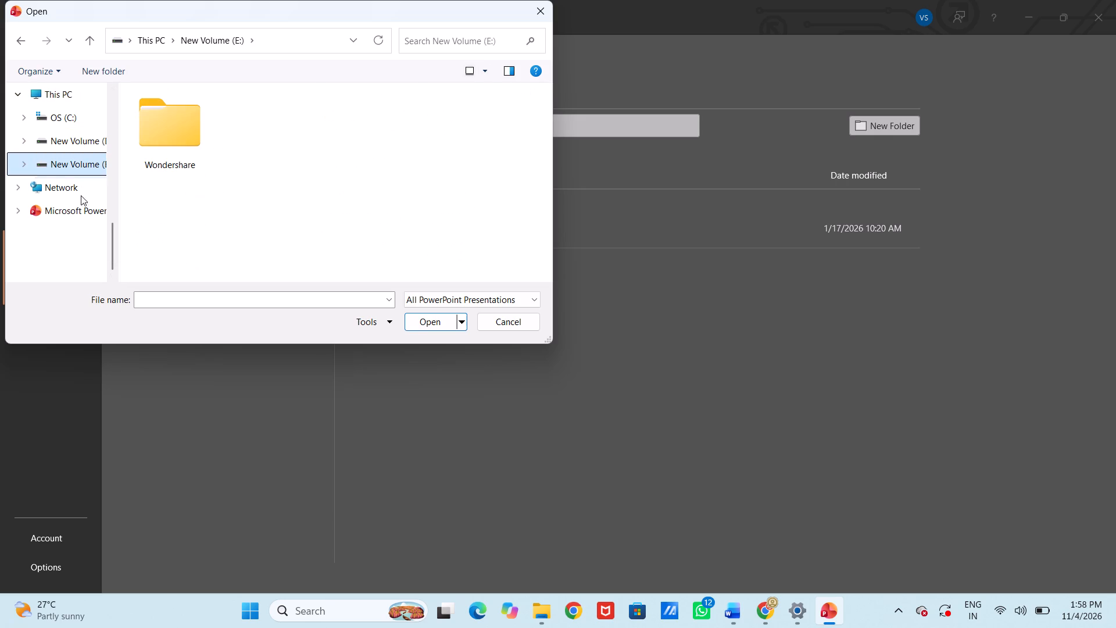
left_click(81, 192)
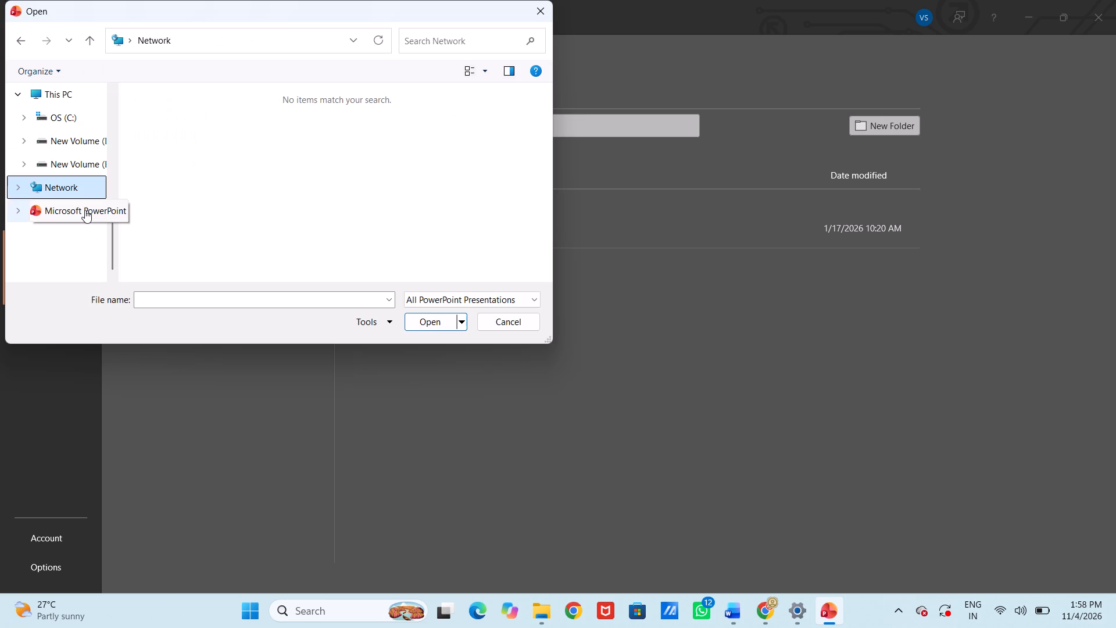
left_click(85, 210)
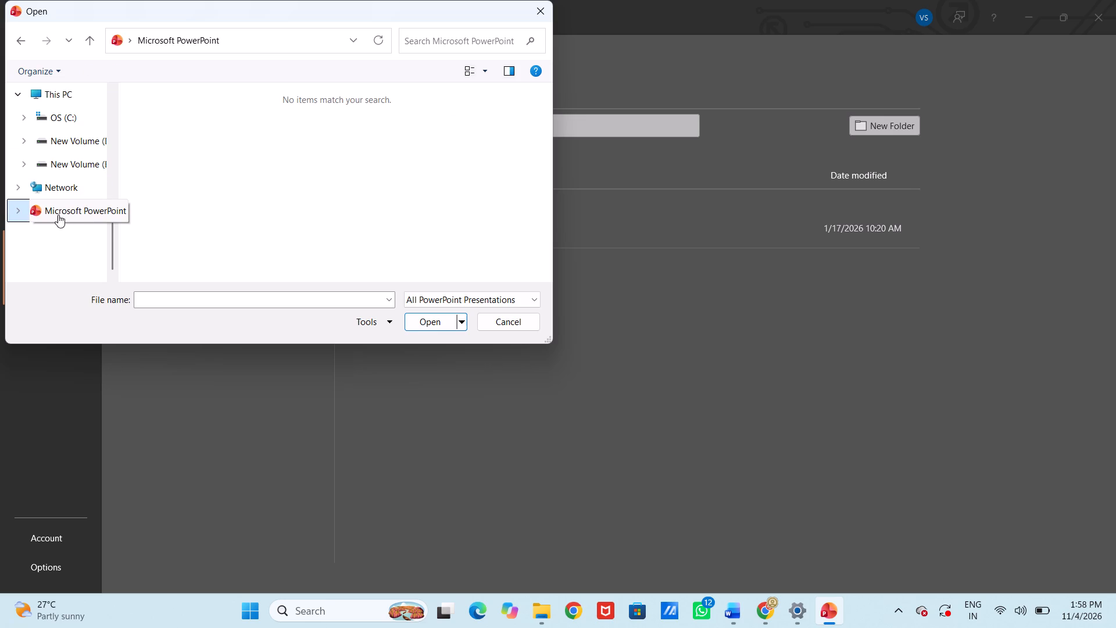
Look for a presentation in the Home and Gallery locations, close the file browser without opening anything, and minimize PowerPoint.
scroll(58, 215, "up", 6)
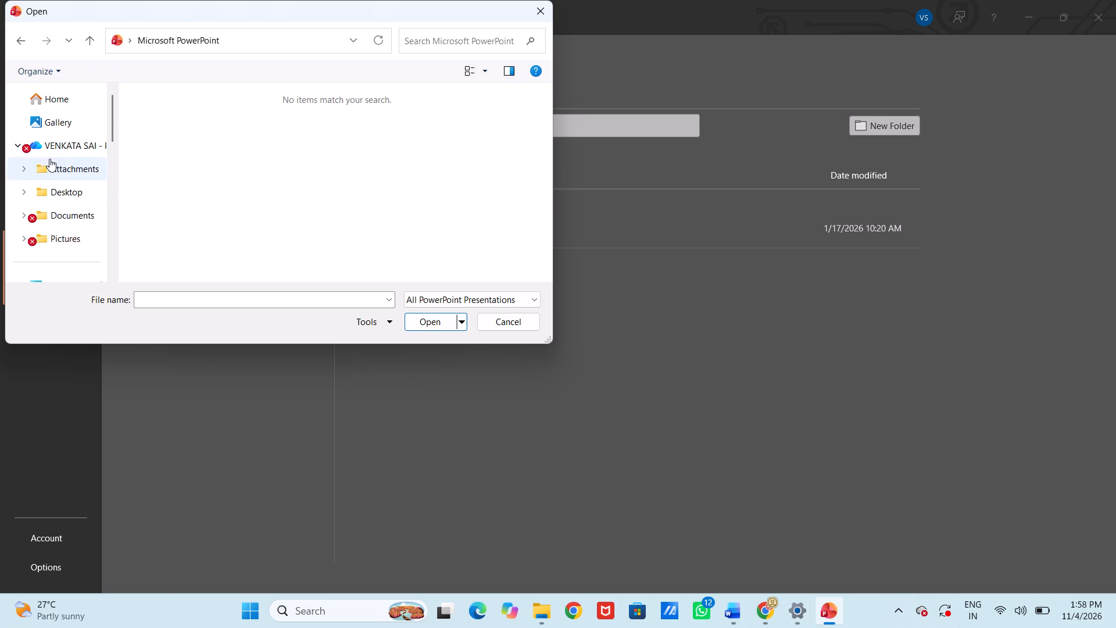
left_click(52, 98)
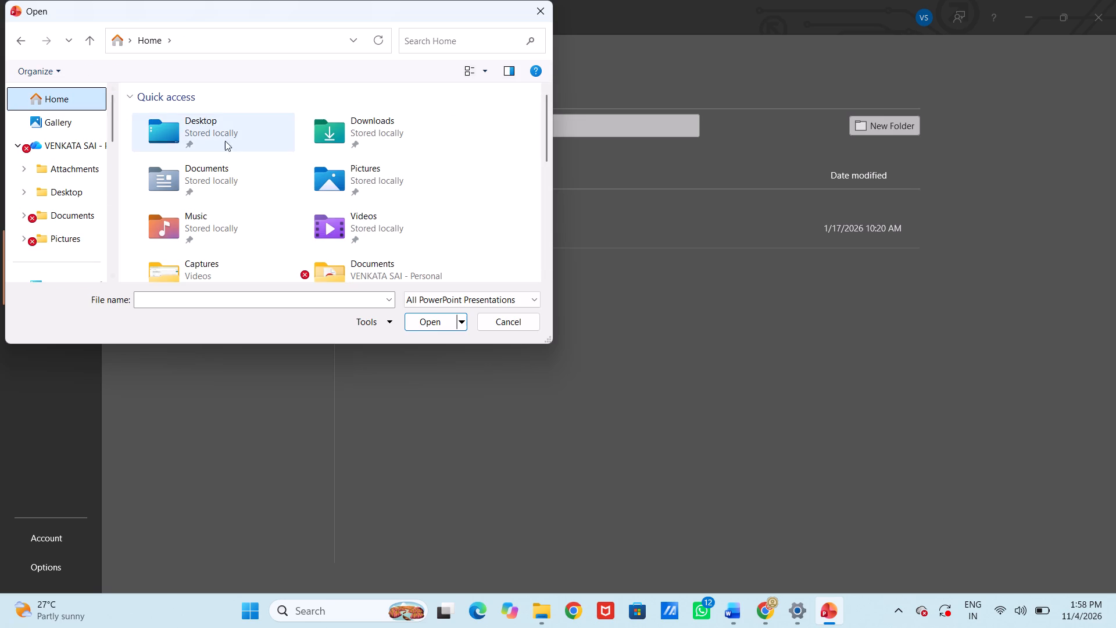
scroll(262, 217, "down", 2)
scroll(262, 217, "up", 2)
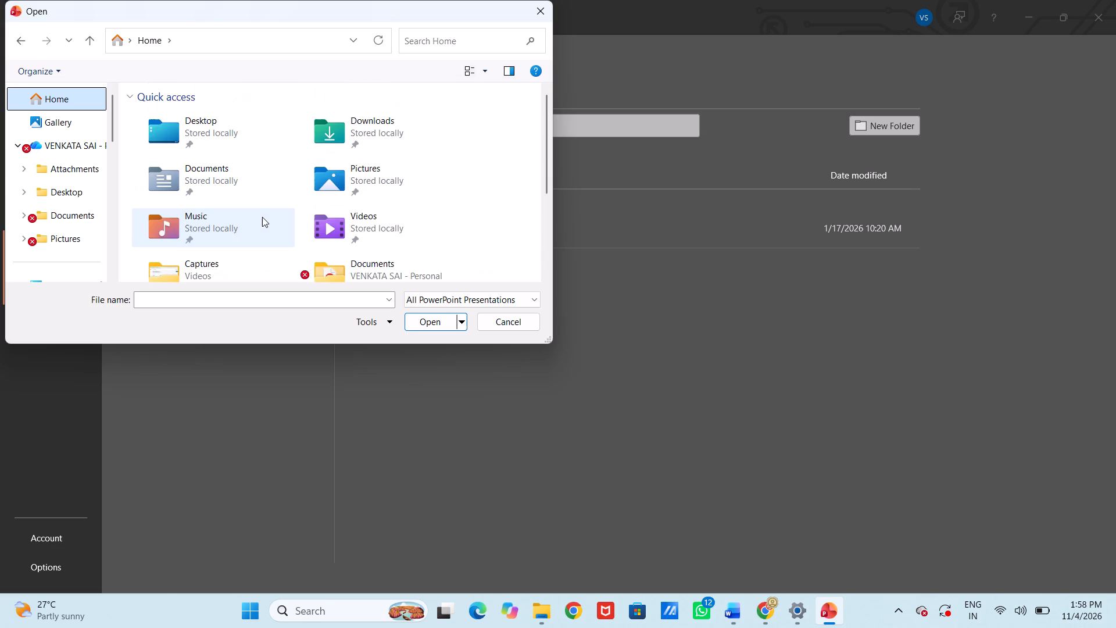
scroll(262, 217, "down", 1)
scroll(262, 217, "up", 2)
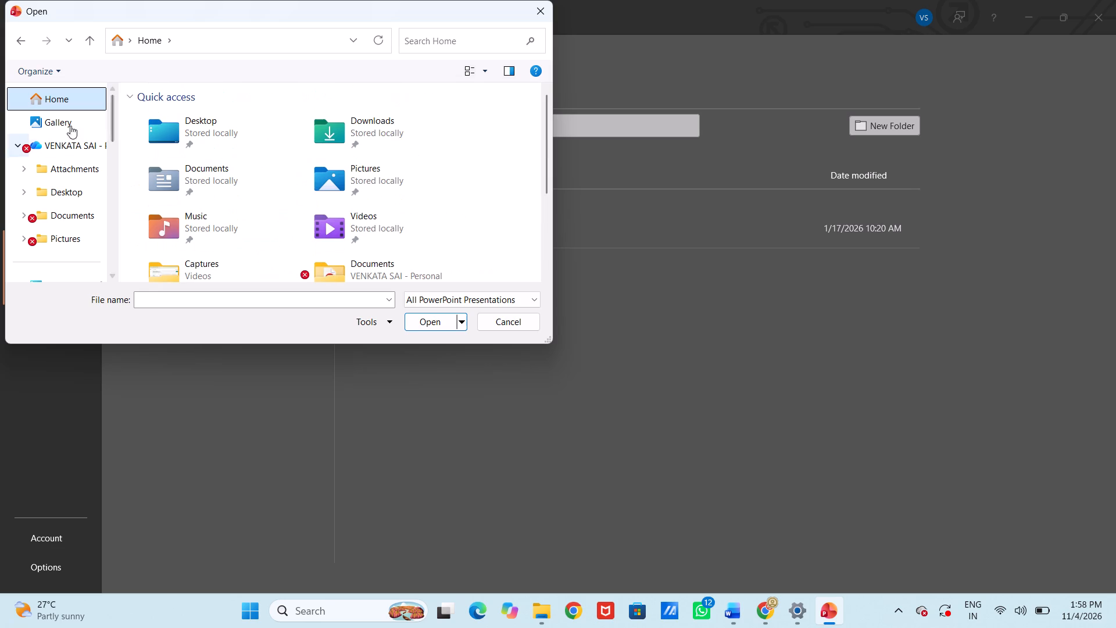
left_click(70, 121)
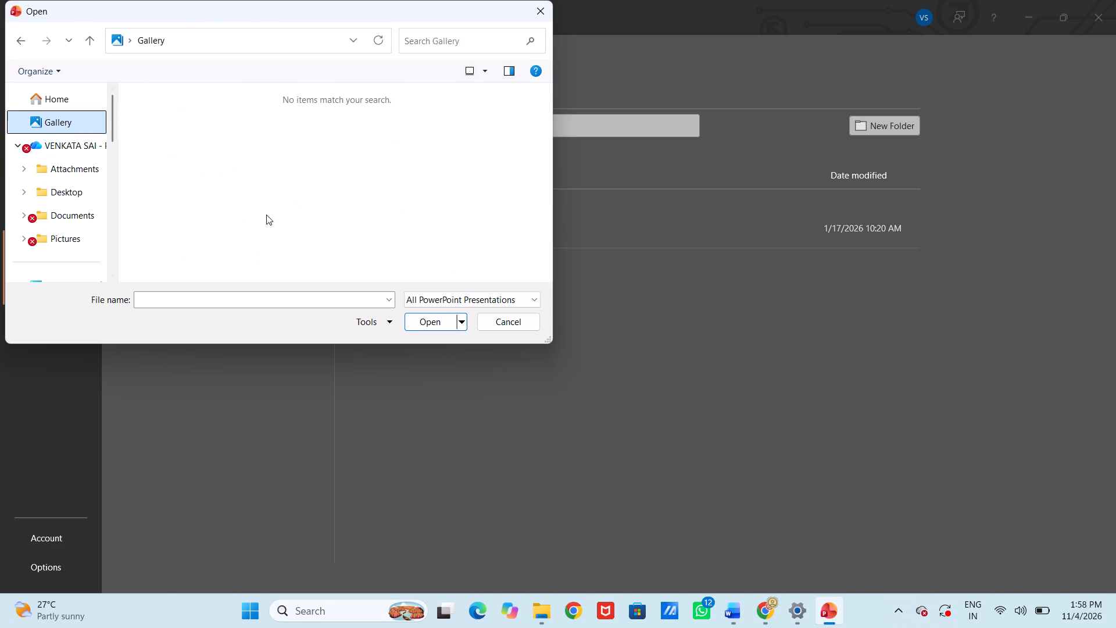
left_click(20, 144)
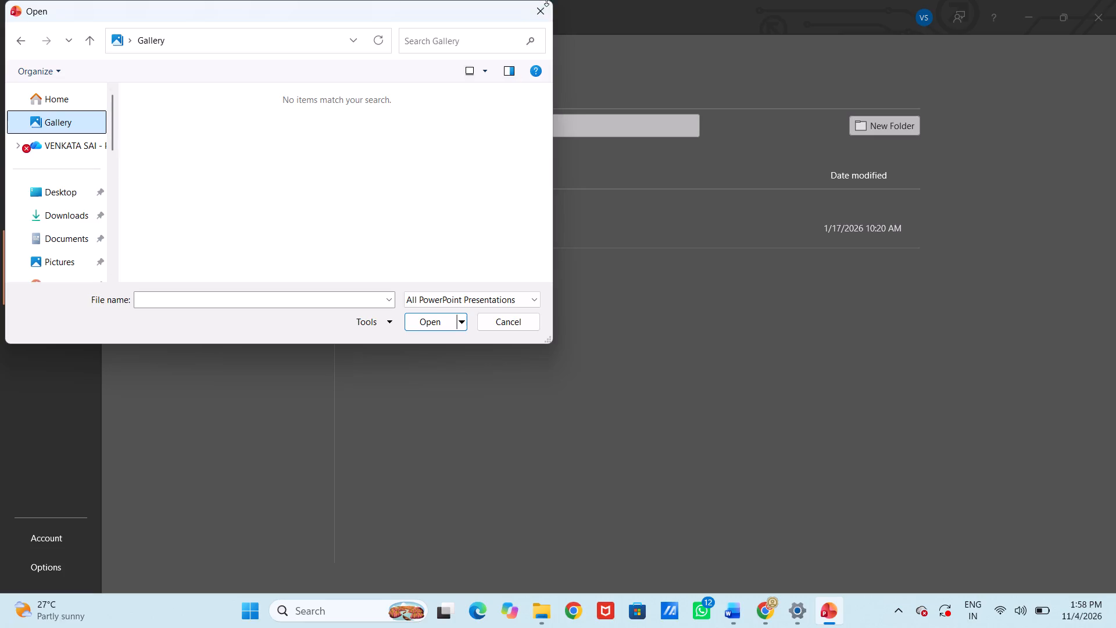
left_click(541, 5)
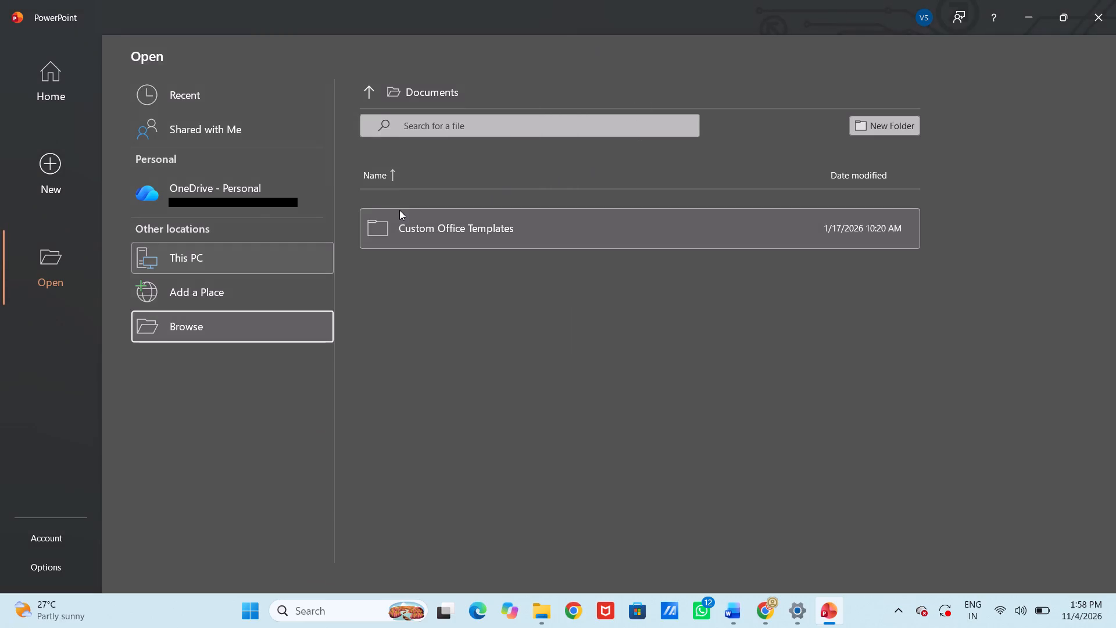
left_click(1024, 19)
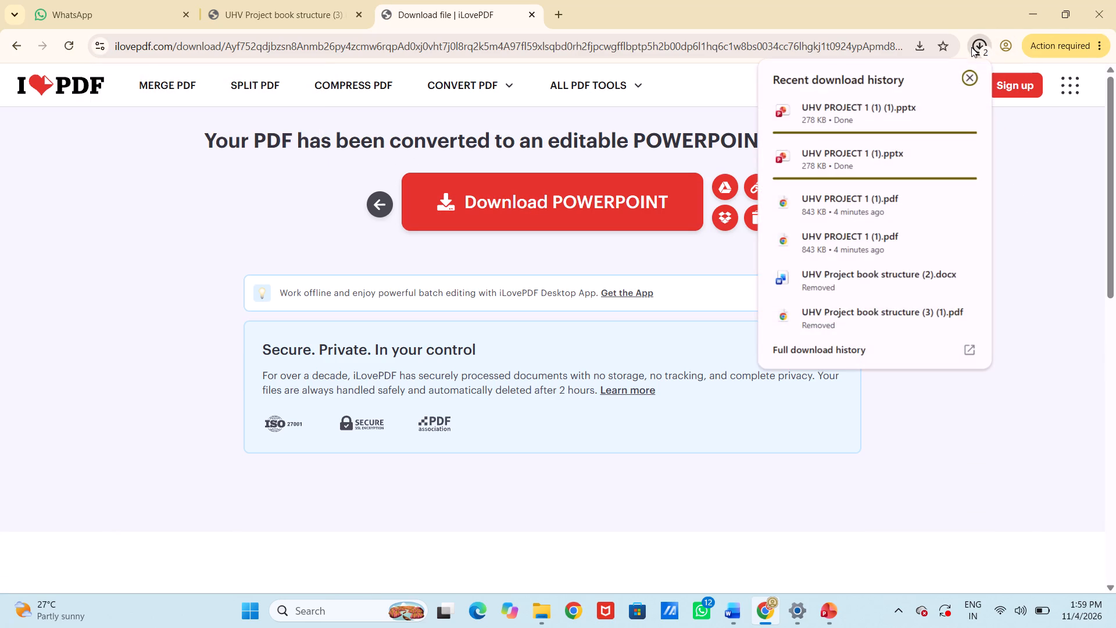
double_click(833, 155)
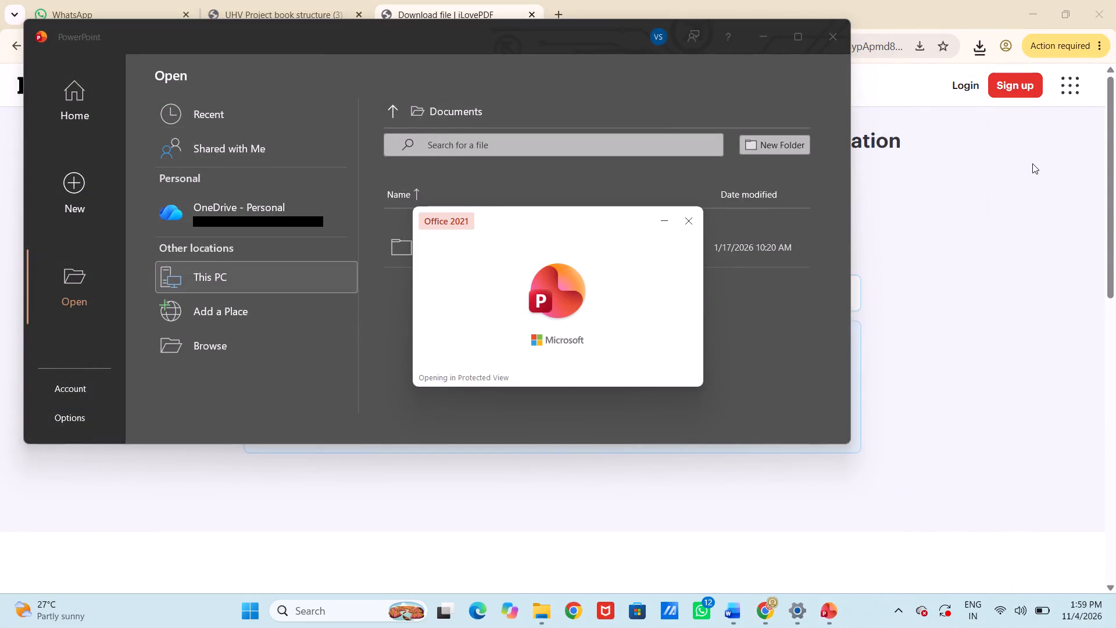
left_click(791, 37)
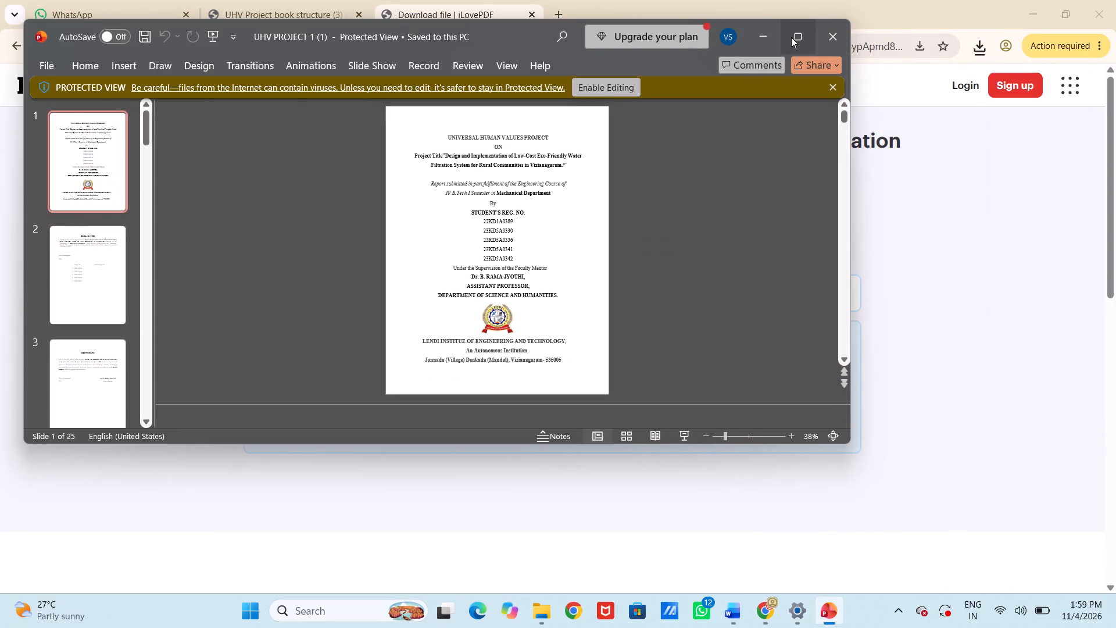
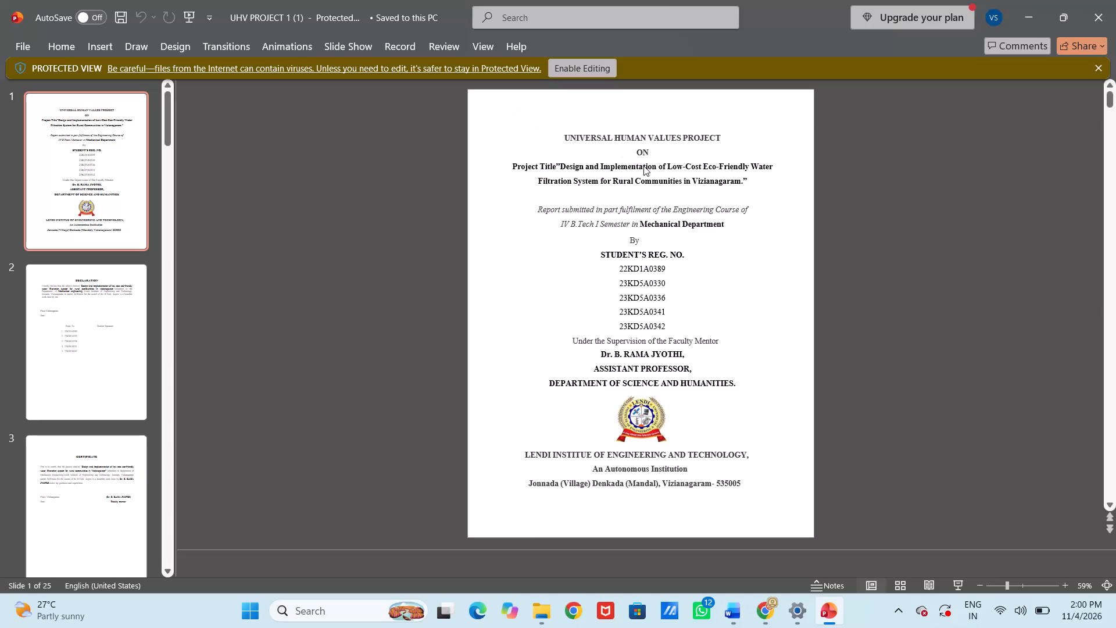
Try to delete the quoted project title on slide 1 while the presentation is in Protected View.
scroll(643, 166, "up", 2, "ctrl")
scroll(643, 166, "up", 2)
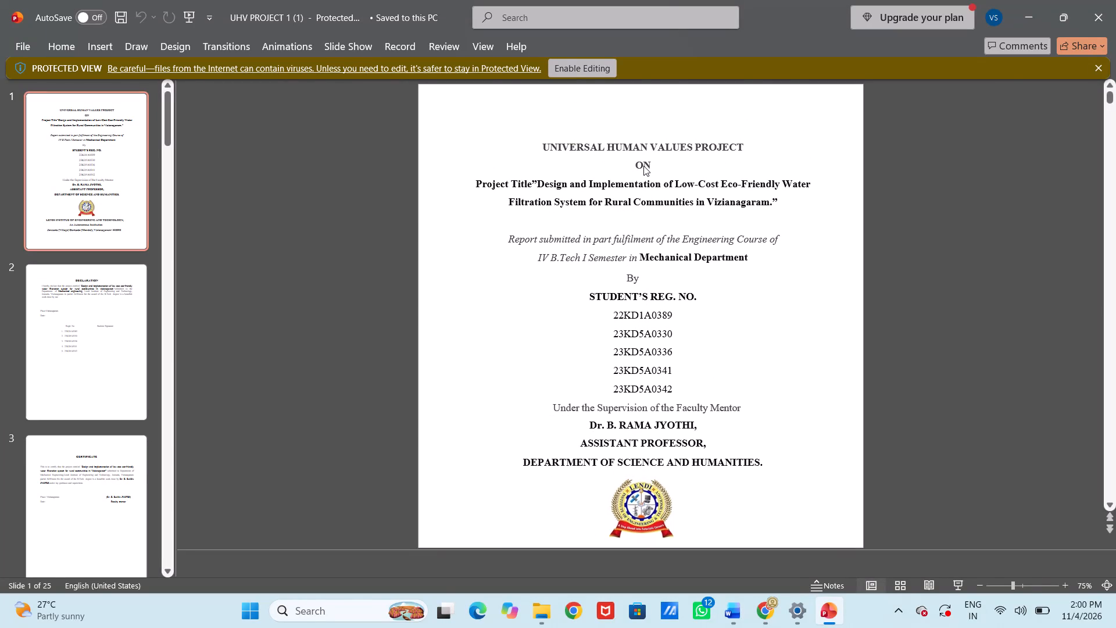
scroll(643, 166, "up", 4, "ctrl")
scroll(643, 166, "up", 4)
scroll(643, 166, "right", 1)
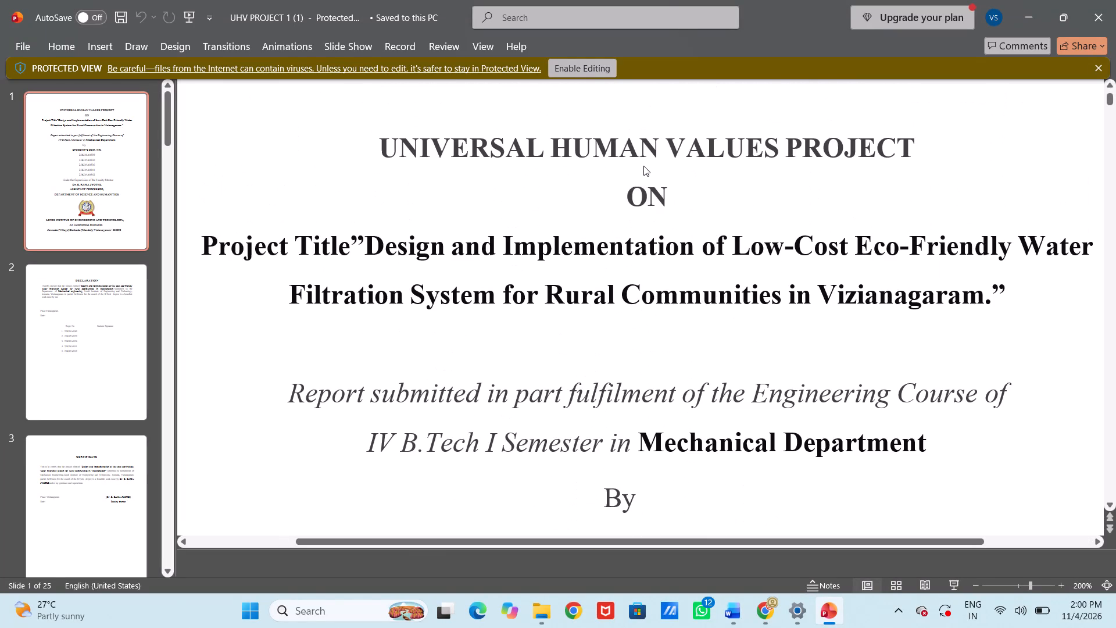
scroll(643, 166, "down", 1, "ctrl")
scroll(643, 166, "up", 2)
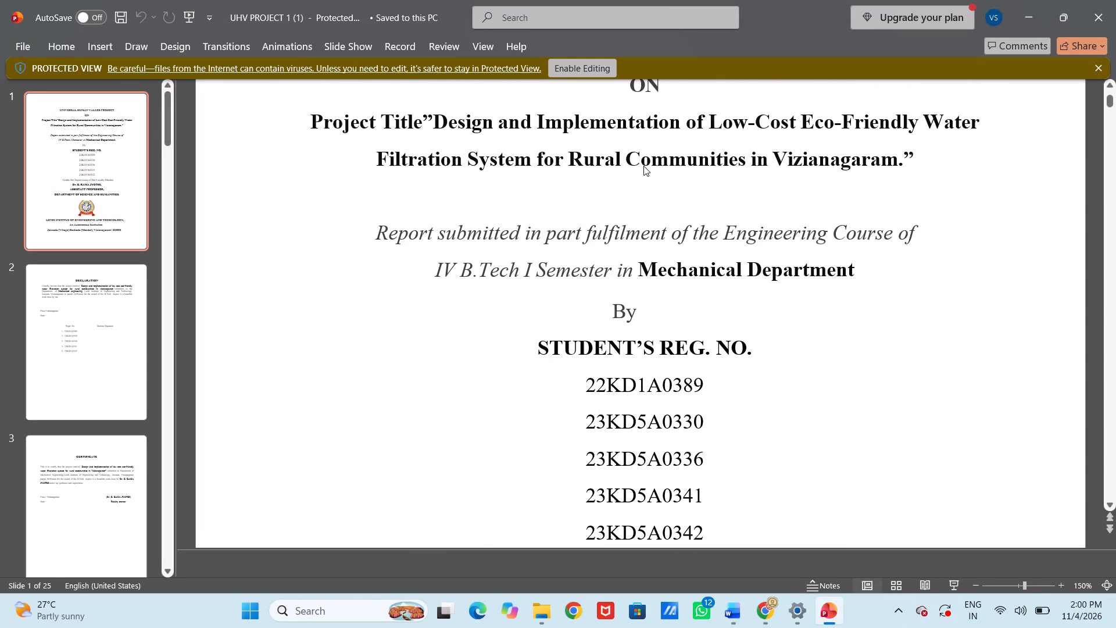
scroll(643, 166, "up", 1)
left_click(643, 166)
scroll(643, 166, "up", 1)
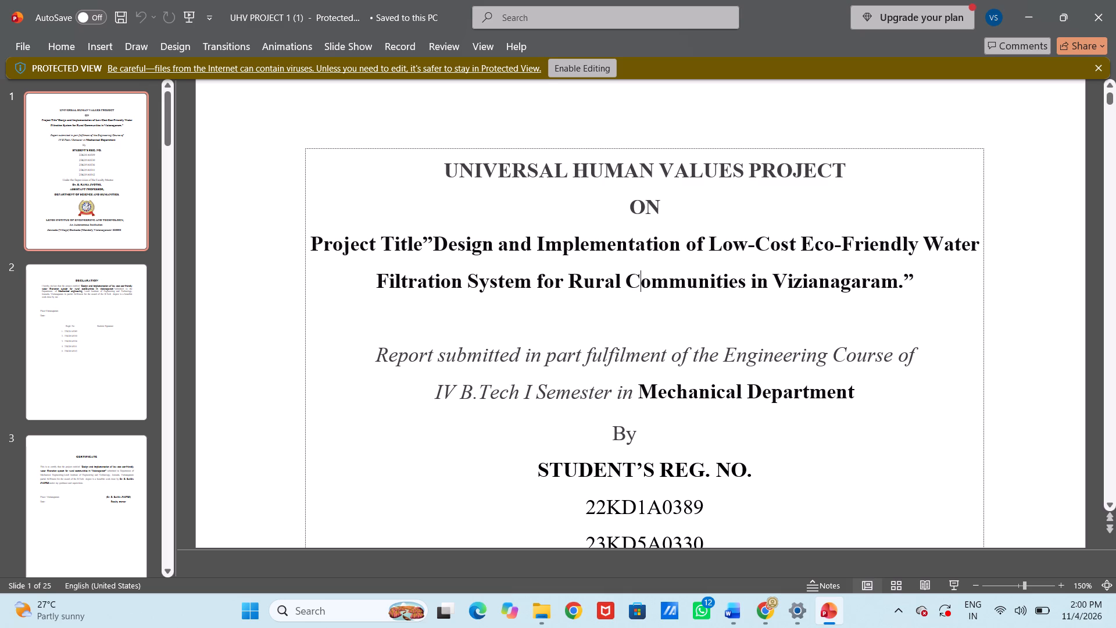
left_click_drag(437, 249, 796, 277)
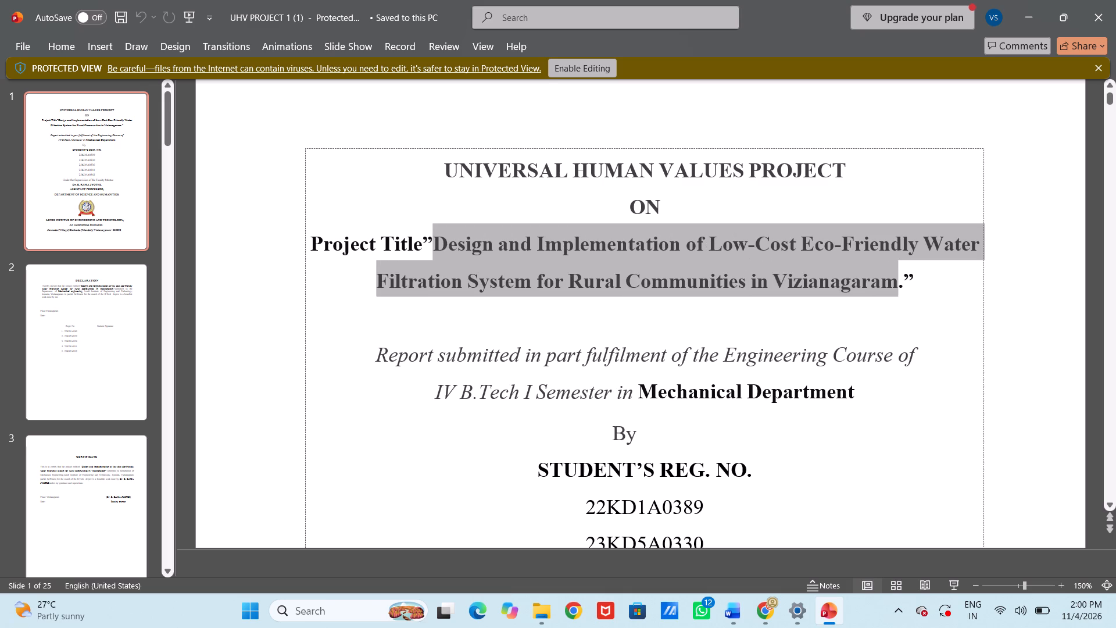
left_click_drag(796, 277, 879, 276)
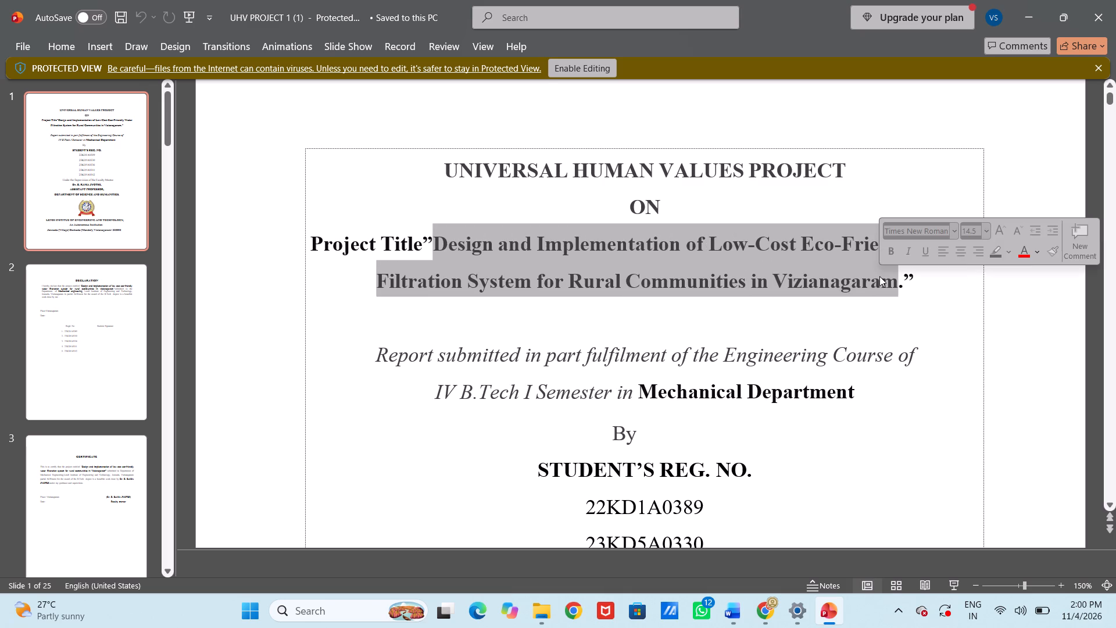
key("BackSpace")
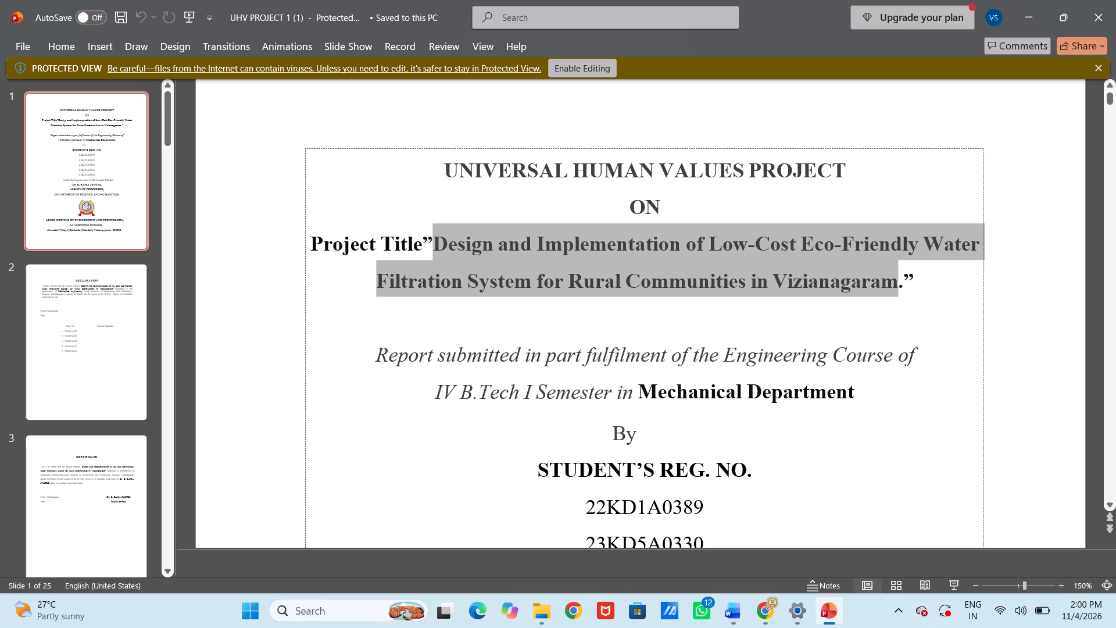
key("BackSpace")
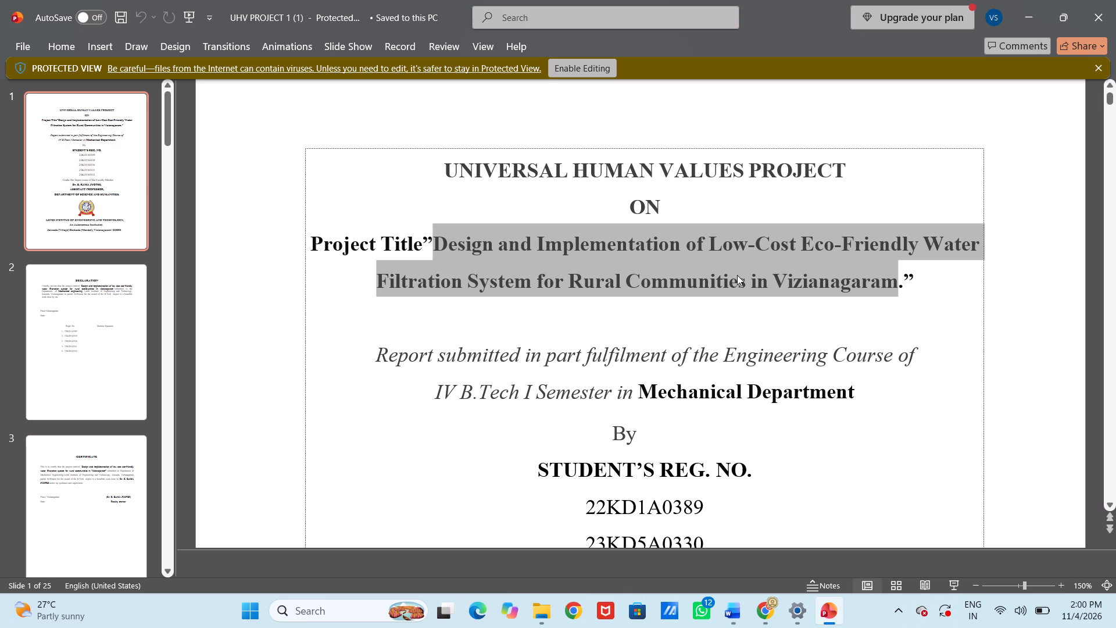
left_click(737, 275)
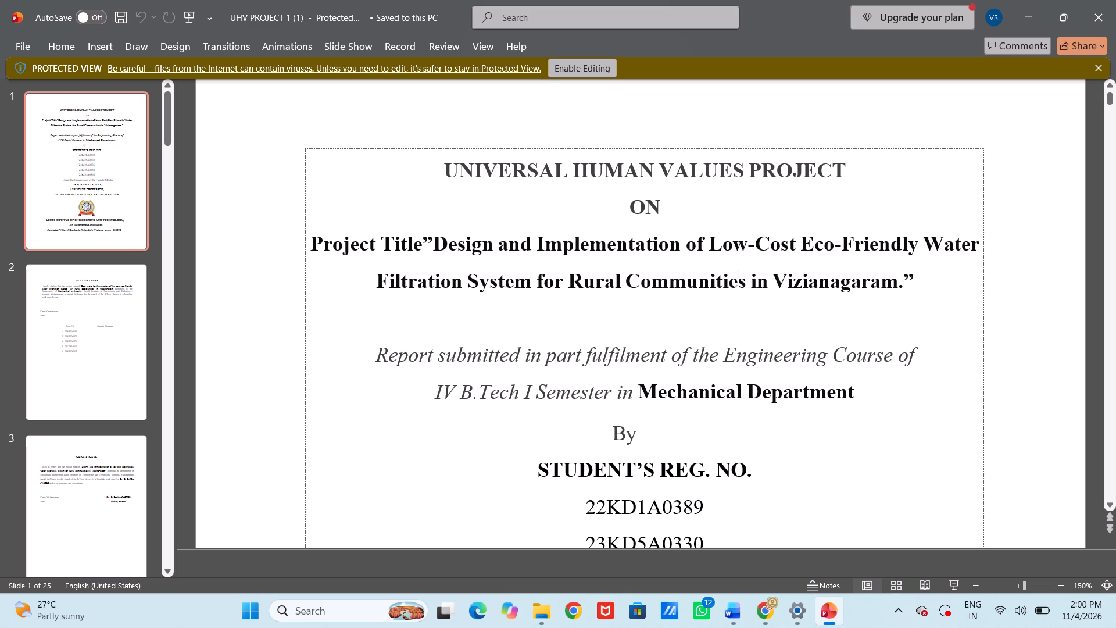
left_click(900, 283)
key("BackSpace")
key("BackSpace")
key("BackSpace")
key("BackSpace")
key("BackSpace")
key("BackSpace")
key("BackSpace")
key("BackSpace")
Enable editing for the presentation.
left_click(598, 63)
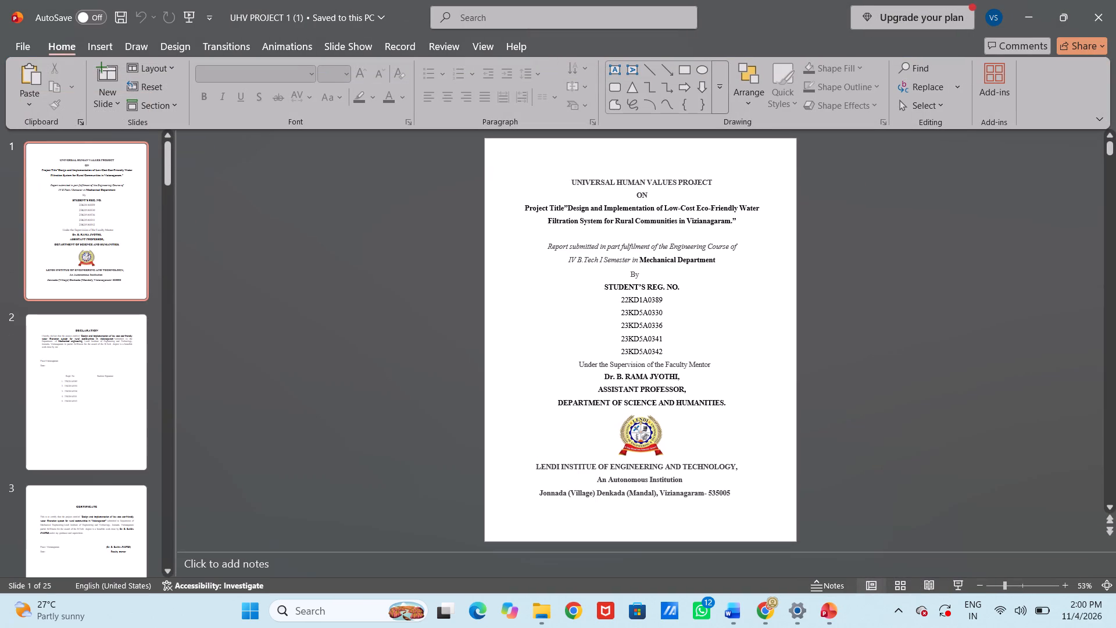
Replace the quoted project title on slide 1 with "AI Based career", keeping the period and closing quotation mark.
scroll(601, 205, "up", 1, "ctrl")
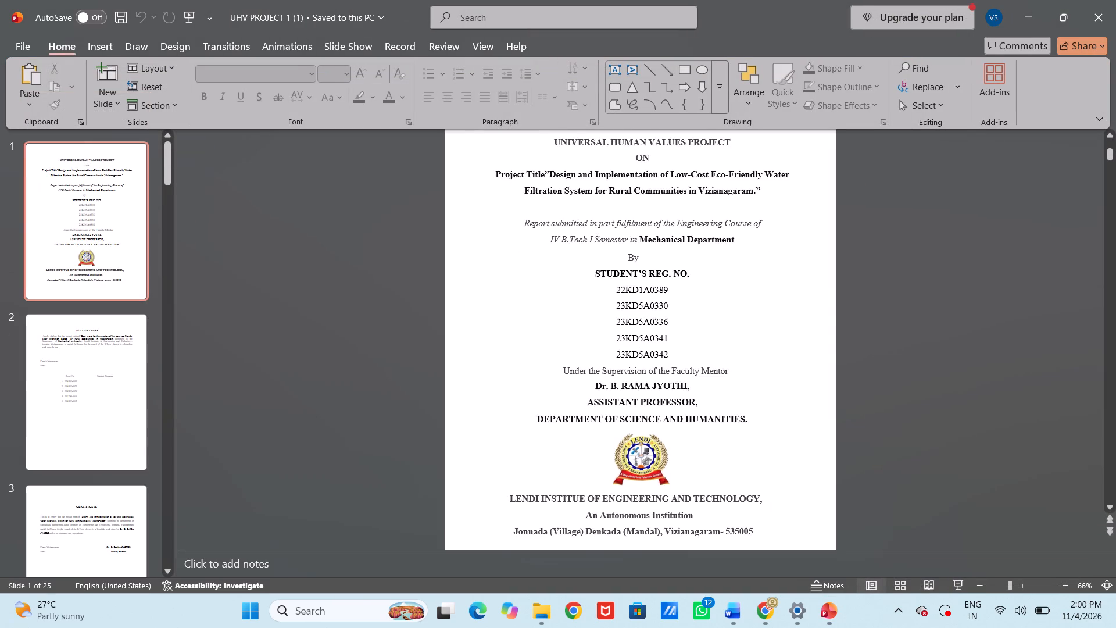
scroll(601, 205, "up", 1, "ctrl")
scroll(601, 205, "up", 3)
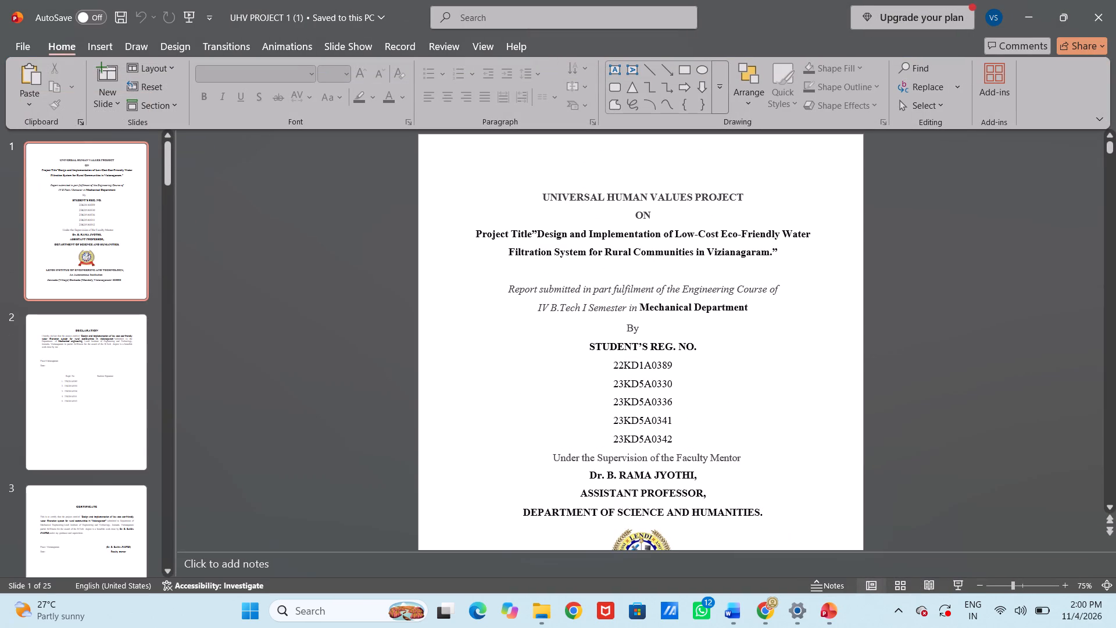
left_click_drag(536, 234, 749, 250)
key("BackSpace")
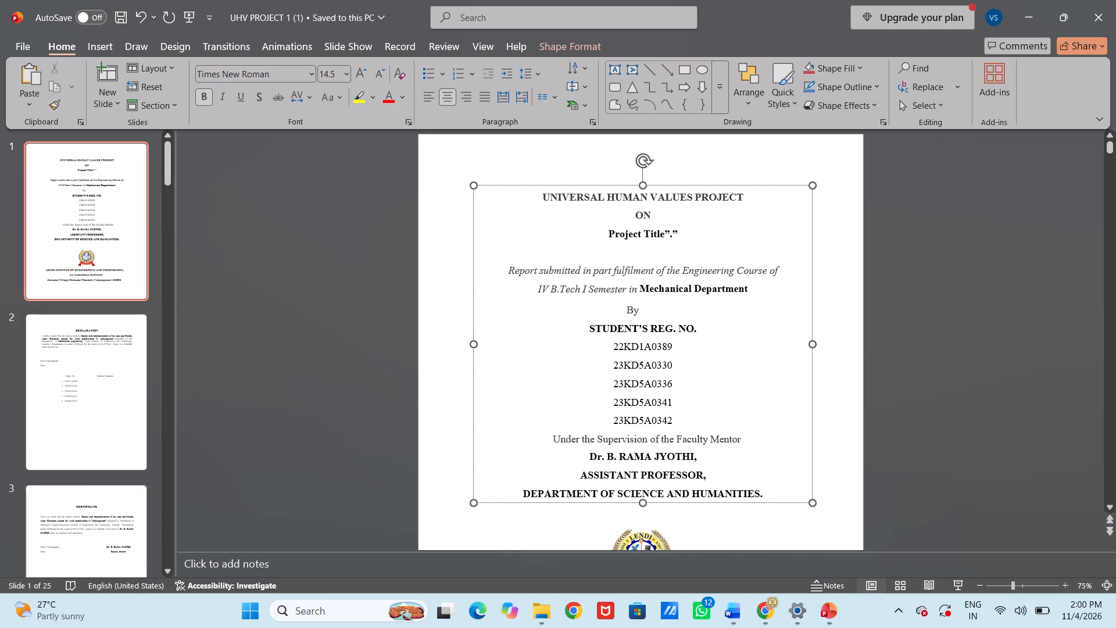
type("AI")
key("space")
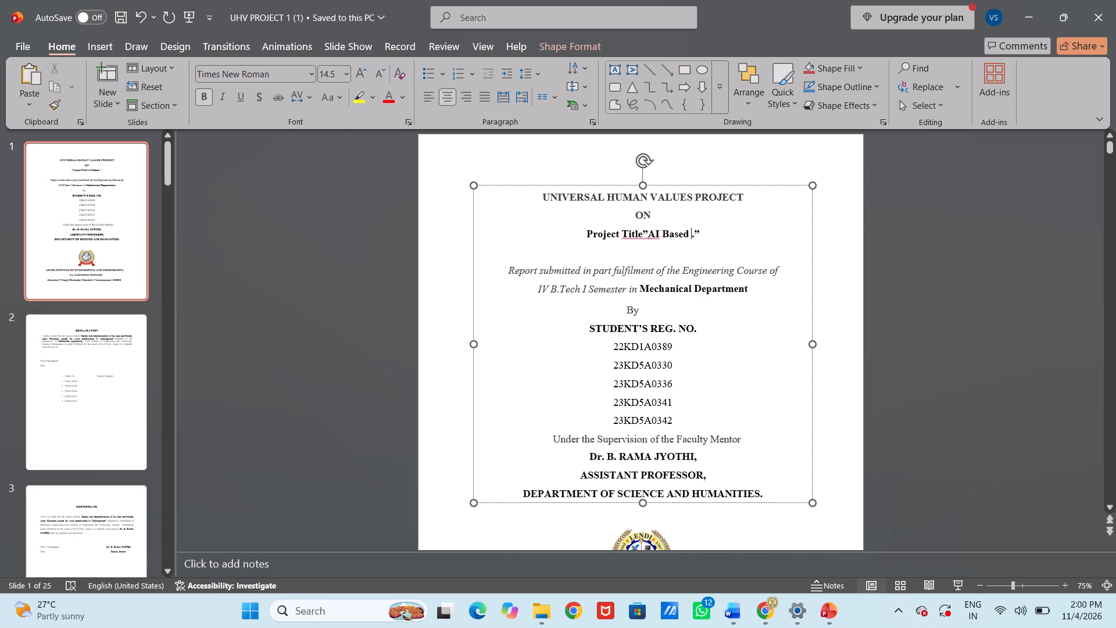
key("c")
type("arr+")
key("BackSpace")
key("BackSpace")
type("eer")
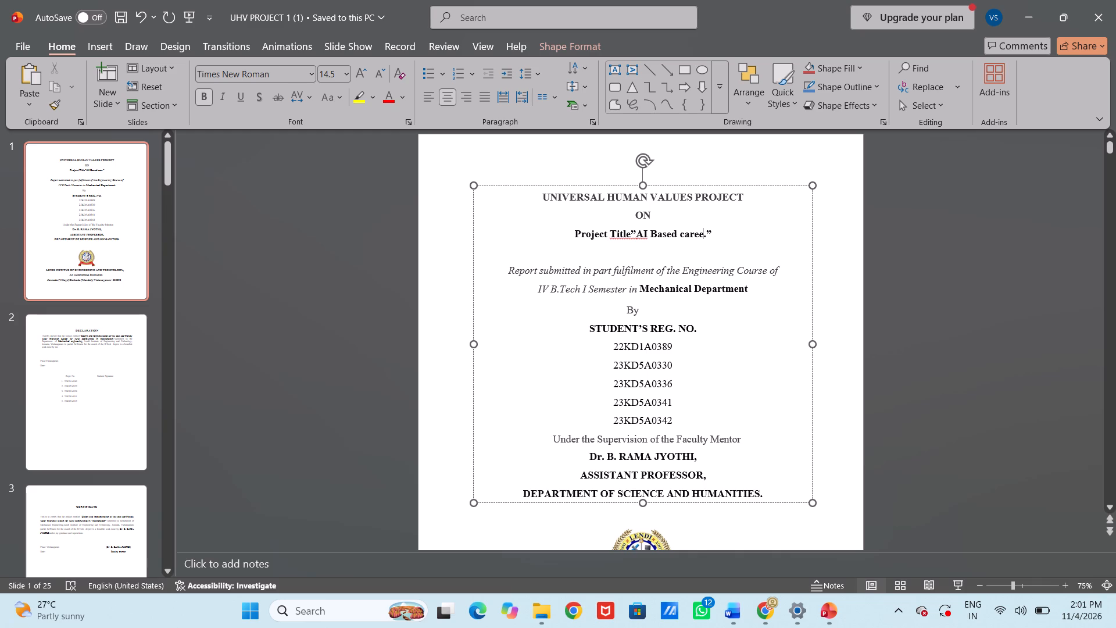
key("space")
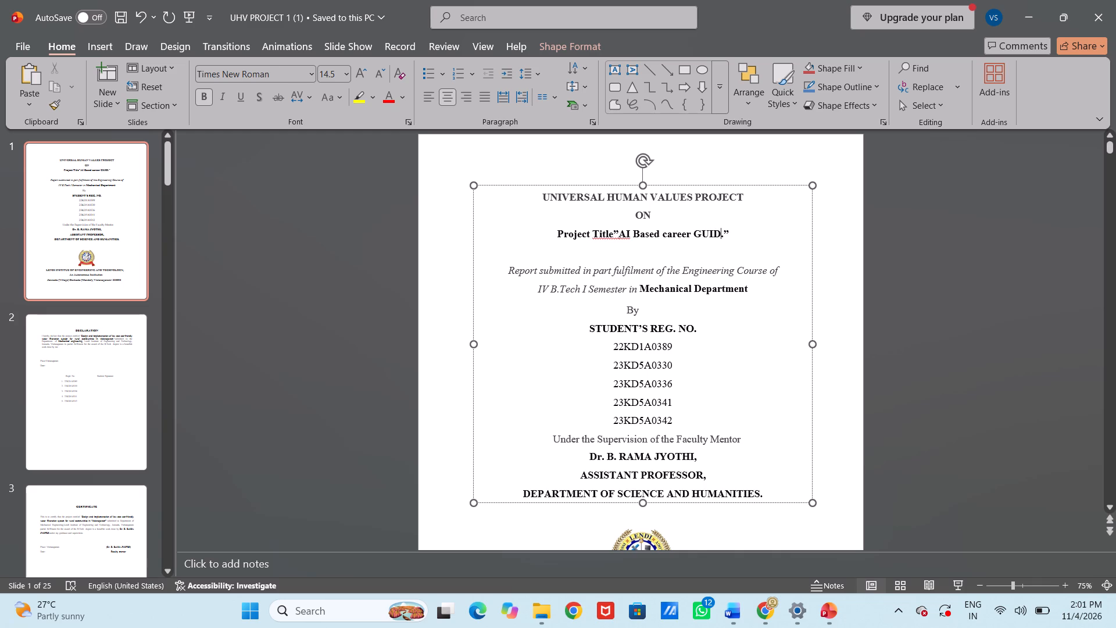
type("AN")
key("BackSpace")
key("BackSpace")
key("BackSpace")
key("BackSpace")
key("BackSpace")
key("BackSpace")
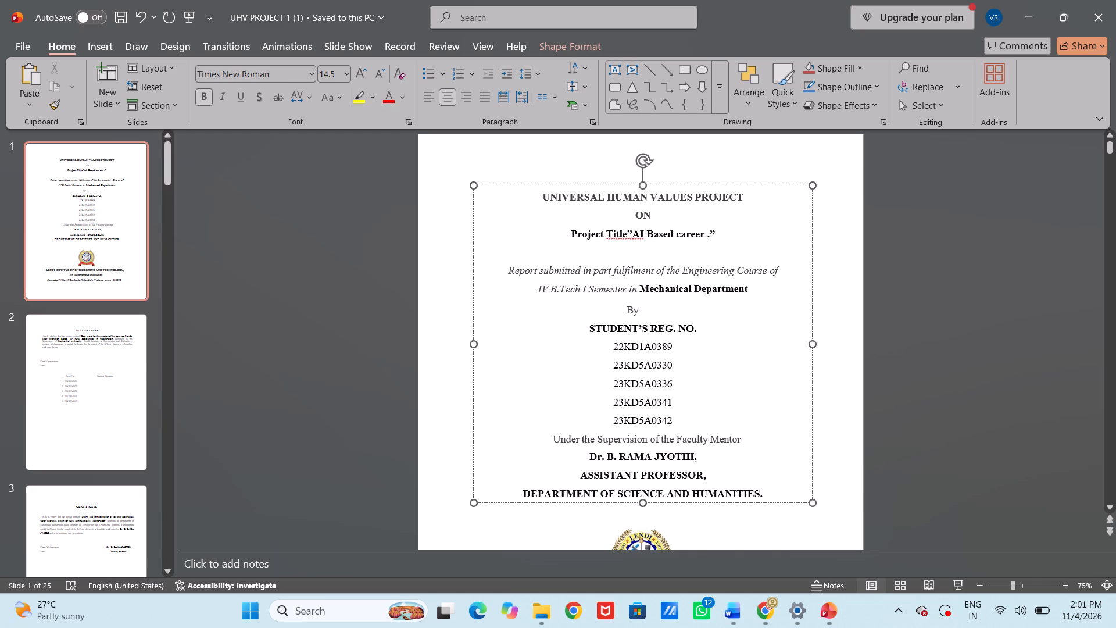
Insert a space after and a space before the opening quotation mark of the project title.
key("Left")
key("Left")
key("Left")
key("Left")
key("Left")
key("Left")
key("Left")
key("Left")
key("Left")
key("Left")
key("Left")
key("Left")
key("Left")
key("Left")
key("Left")
key("Left")
key("Left")
key("Right")
key("space")
key("Down")
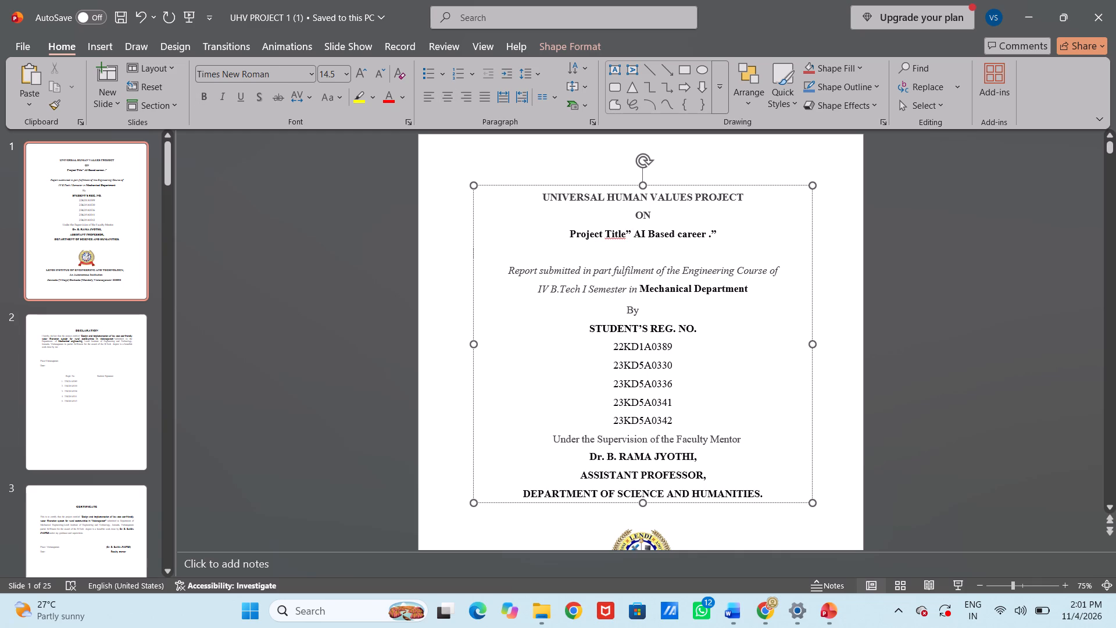
left_click(625, 232)
key("space")
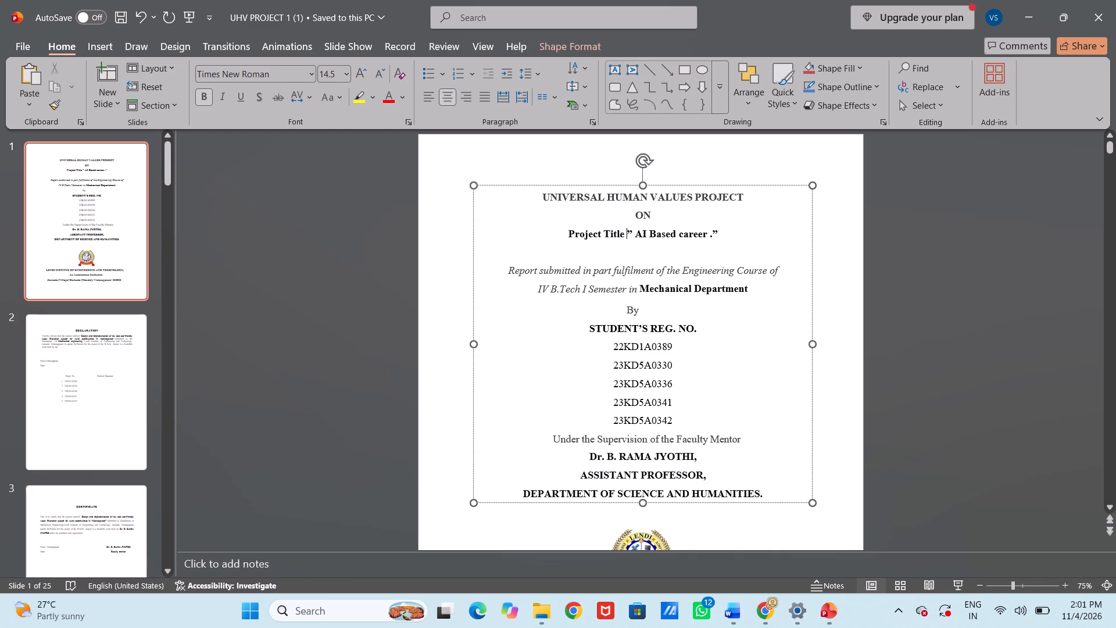
Continue the project title after "career" with "guidance system," in lowercase.
left_click(708, 234)
key("space")
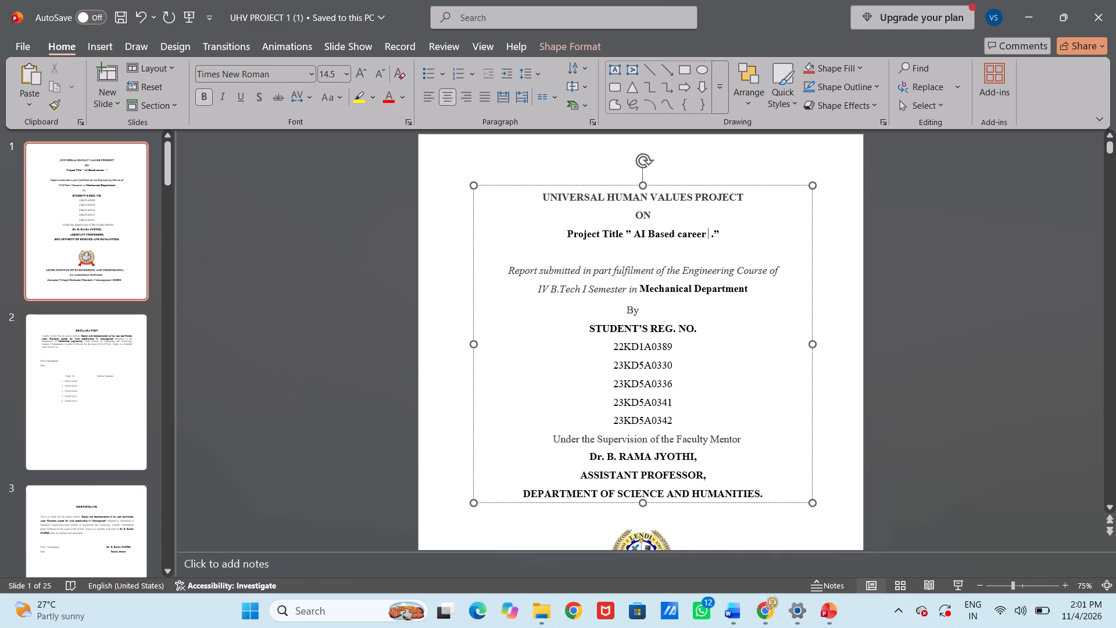
type("gU")
type("IDANCE")
key("BackSpace")
key("BackSpace")
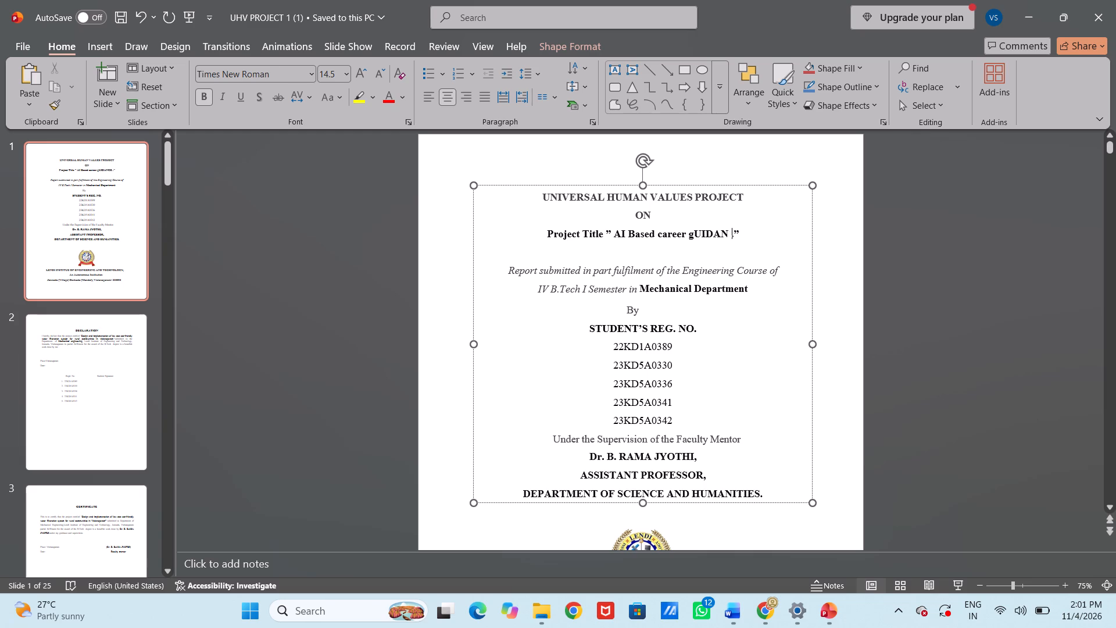
key("BackSpace")
key("BackSpace")
key("BackSpace")
key("BackSpace")
key("BackSpace")
key("u")
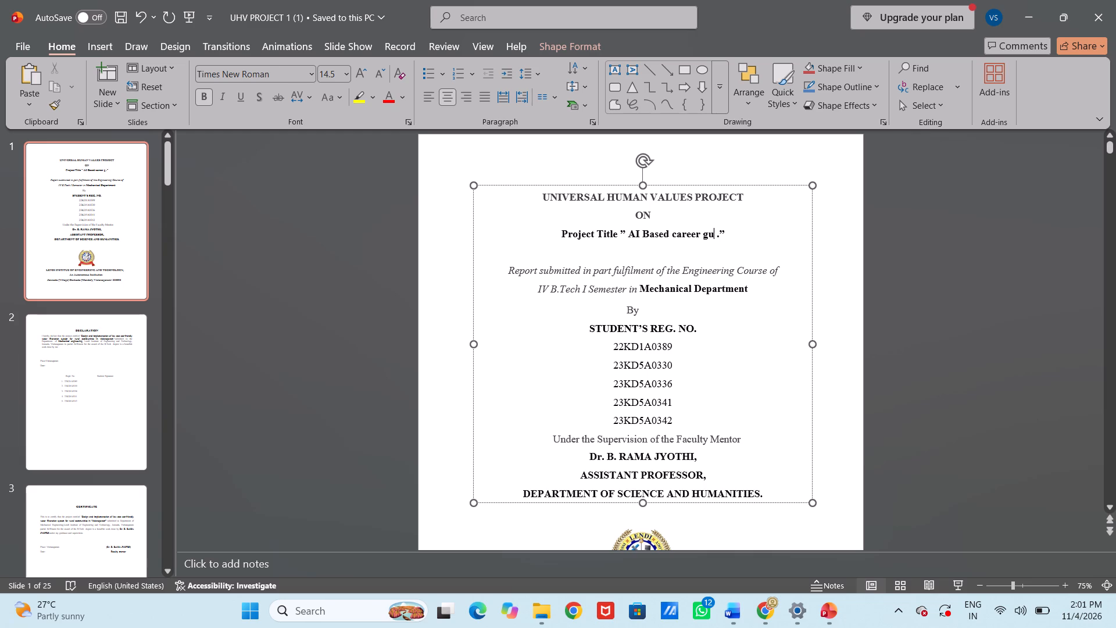
type("idance")
key("space")
type("suy")
key("BackSpace")
key("BackSpace")
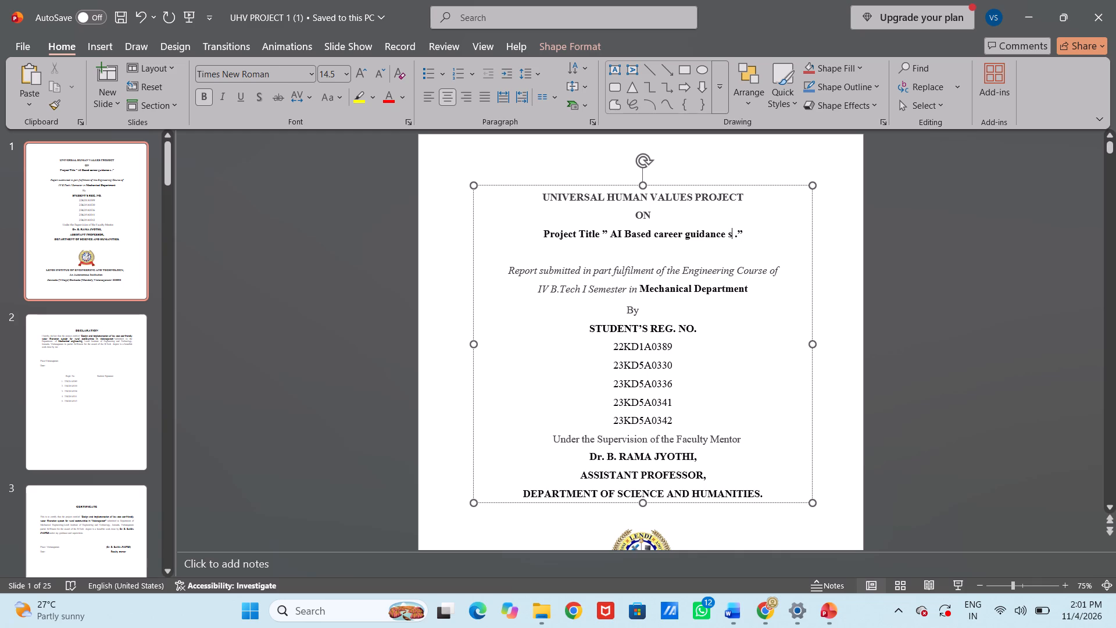
type("ystem,")
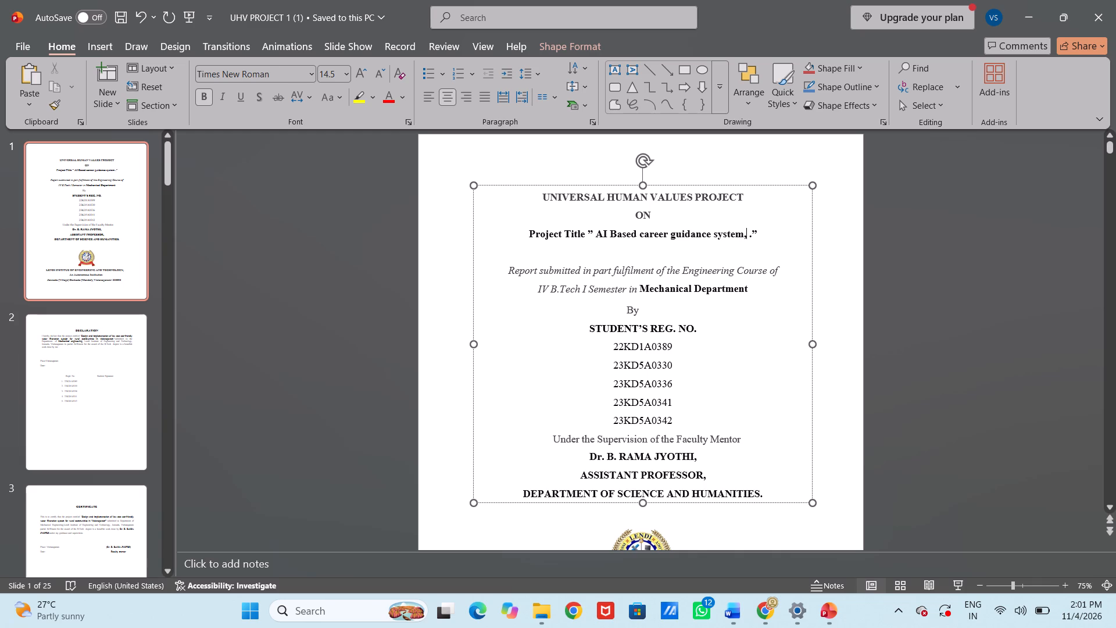
Continue the project title on slide 1 after "system," with "with reference to technical", before the closing period and quotation mark.
type("with ref")
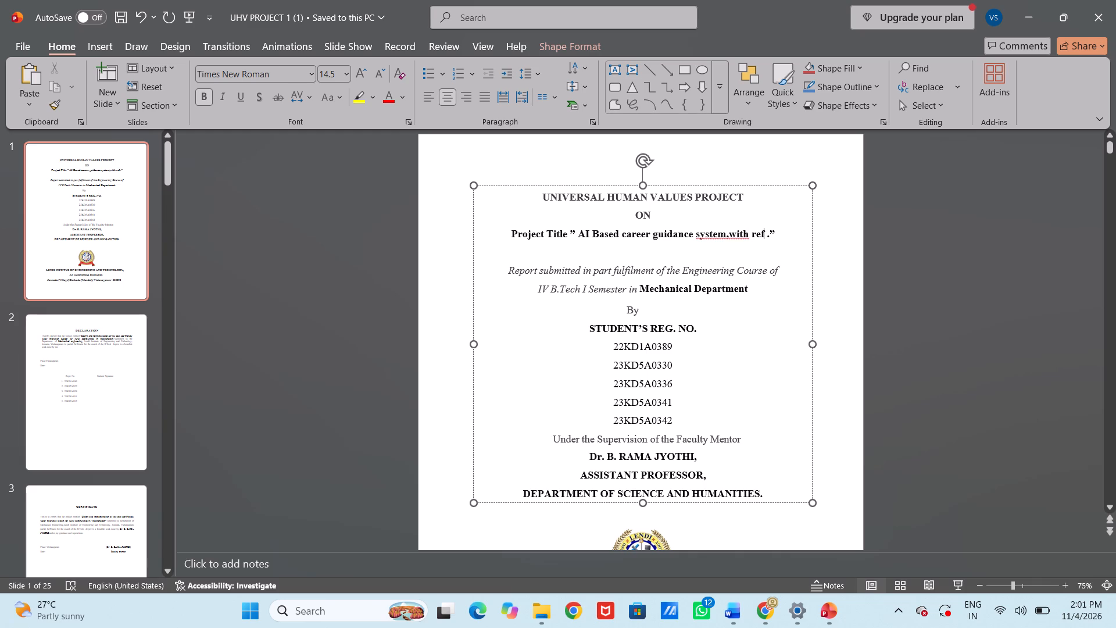
type("fer")
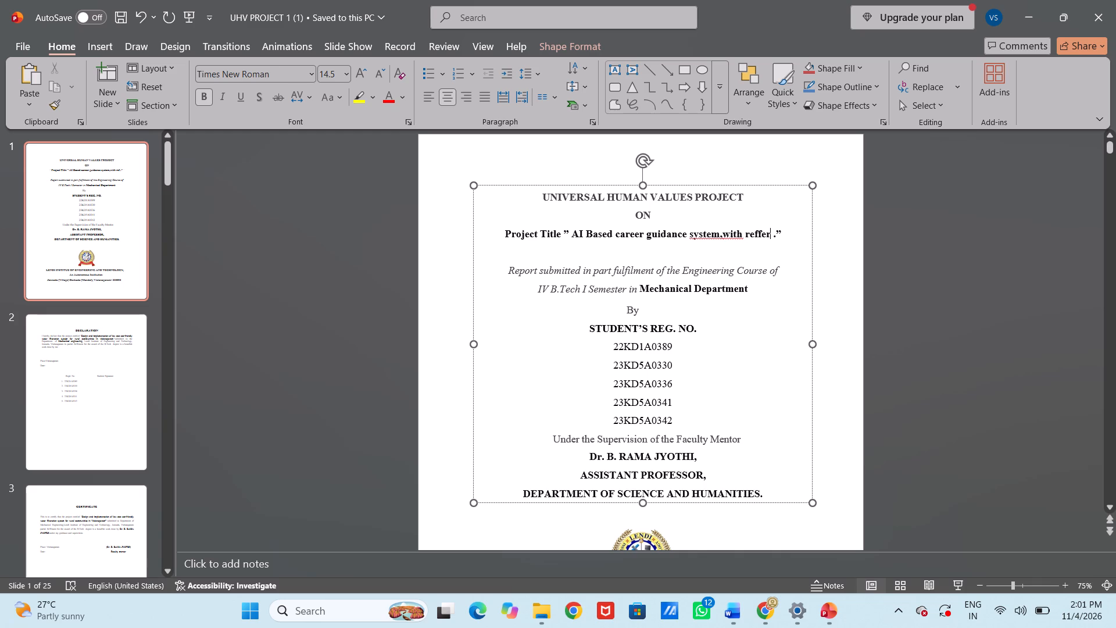
key("BackSpace")
key("BackSpace")
key("BackSpace")
type("ern")
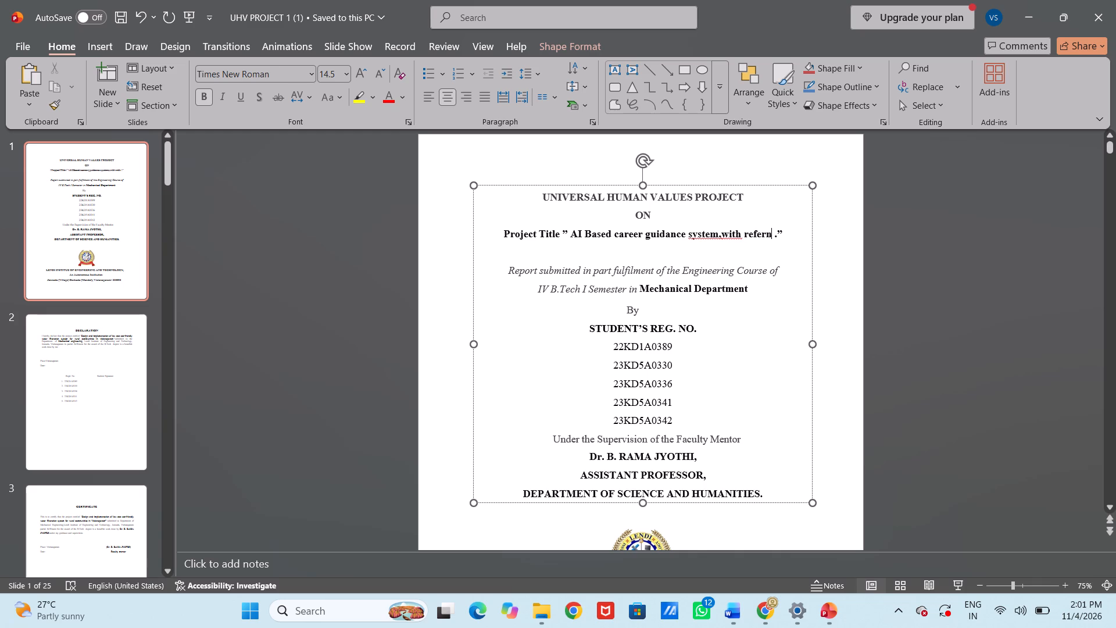
key("BackSpace")
type("ence")
key("space")
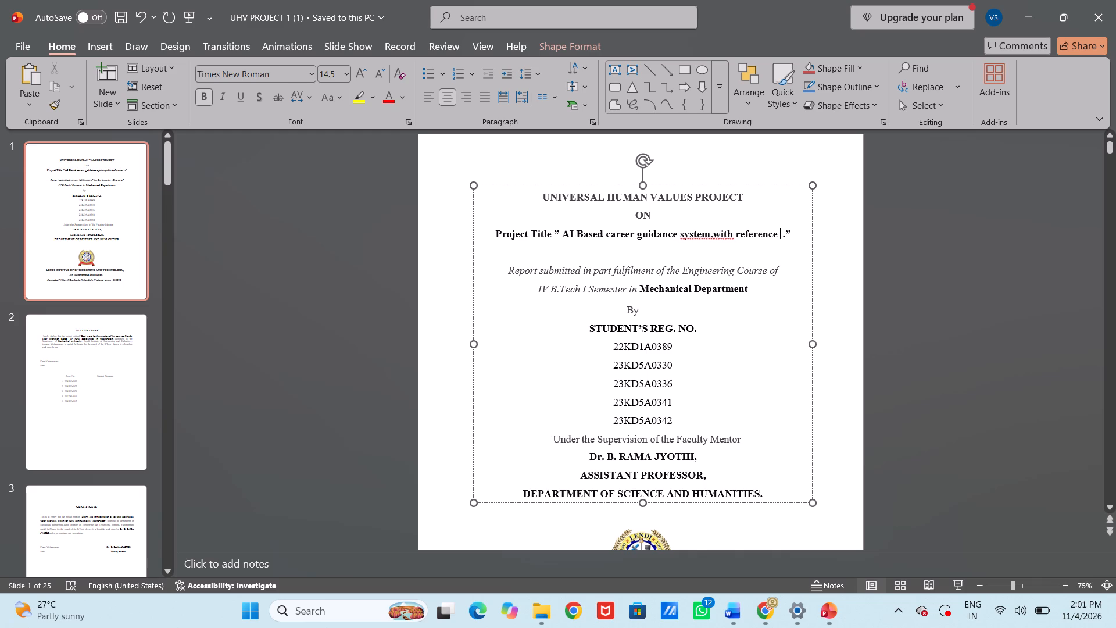
type("to")
key("space")
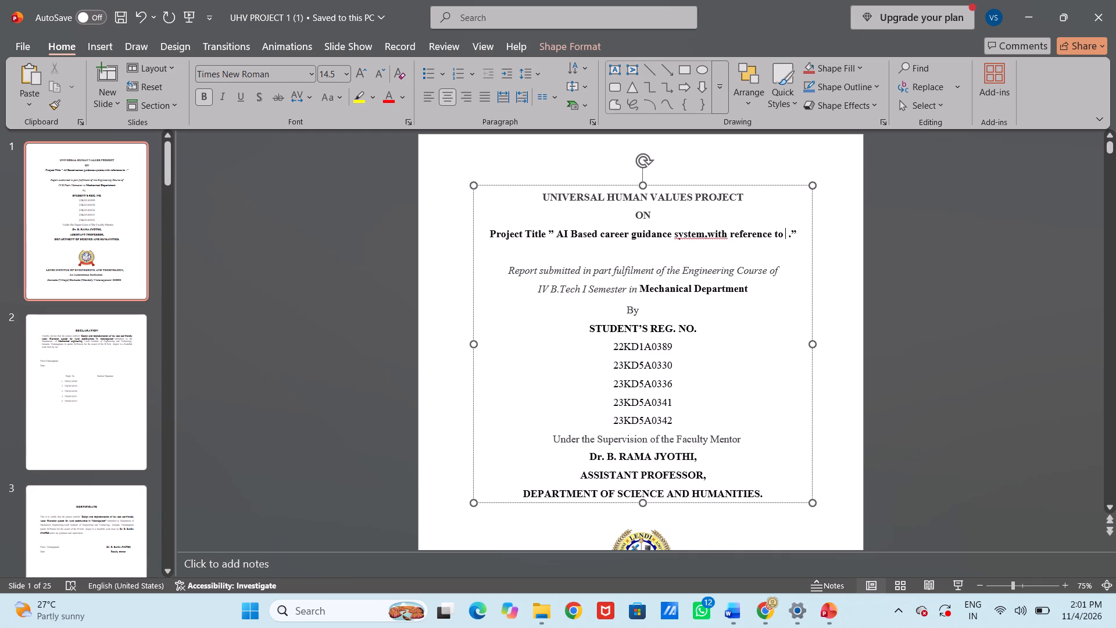
key("t")
type("echnicsl")
key("BackSpace")
type("al")
key("BackSpace")
key("BackSpace")
key("BackSpace")
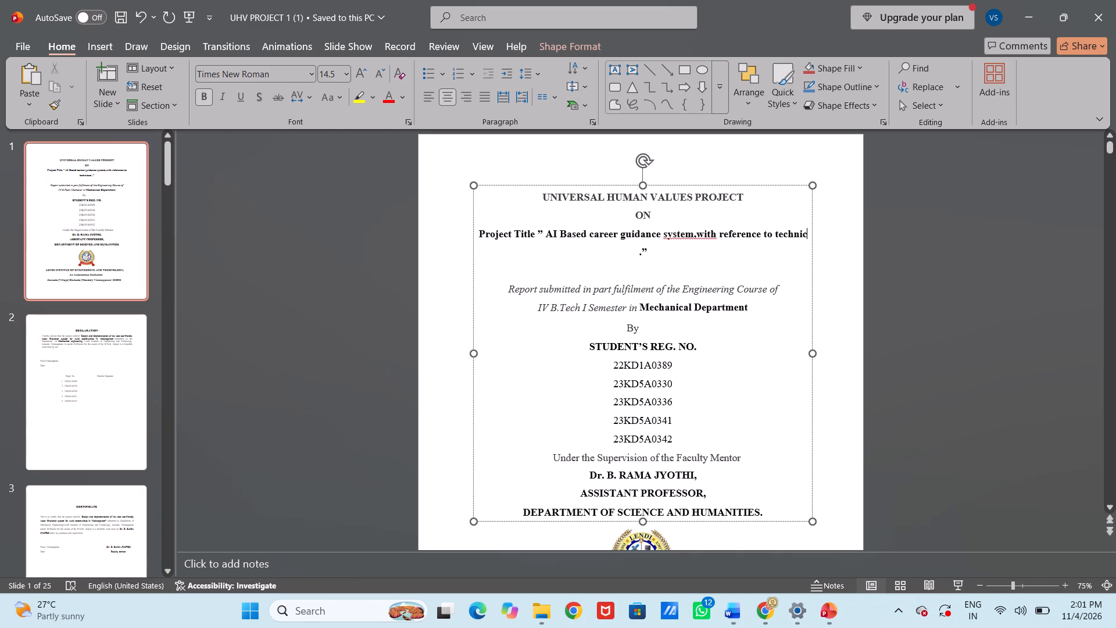
type("al")
key("space")
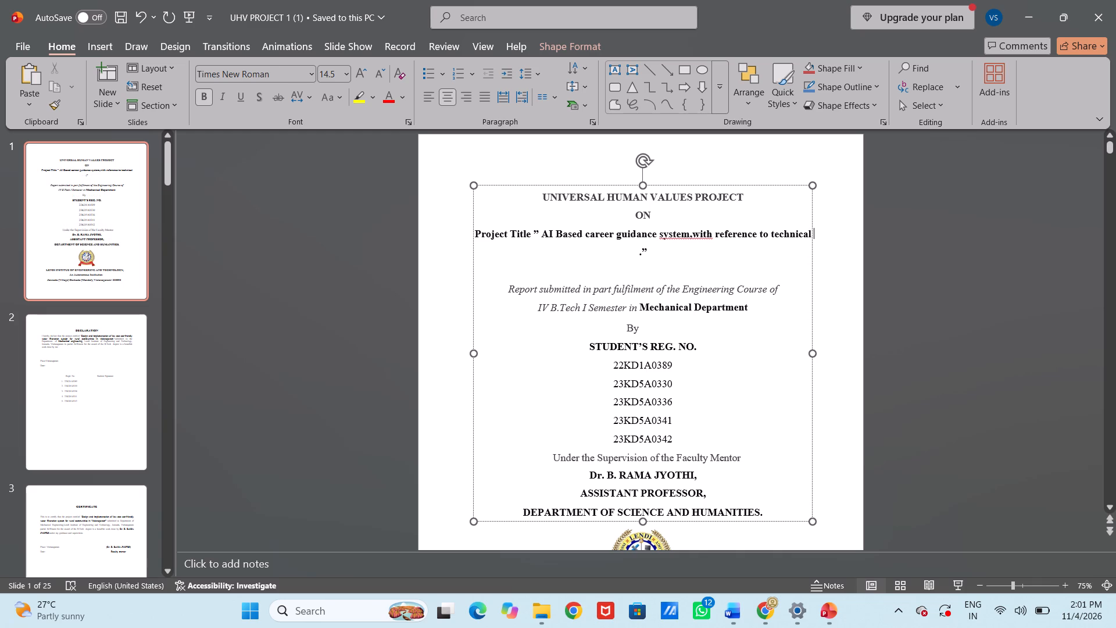
Replace the comma after "system" in the project title with a space and a period.
left_click(639, 251)
left_click(694, 234)
key("Left")
key("space")
key("Right")
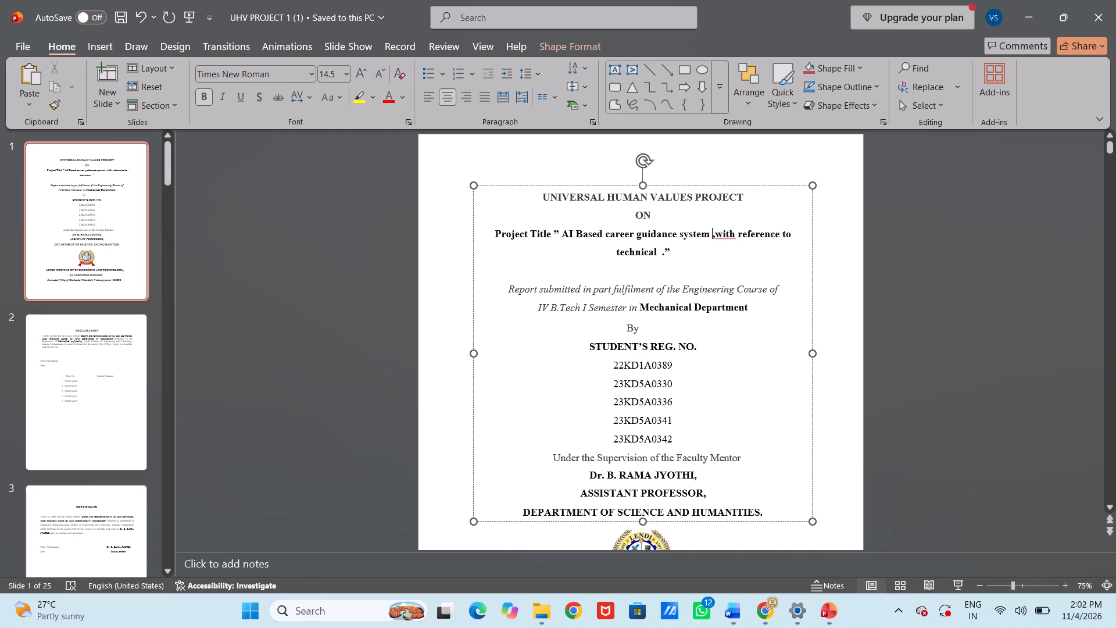
key("space")
key("BackSpace")
key("BackSpace")
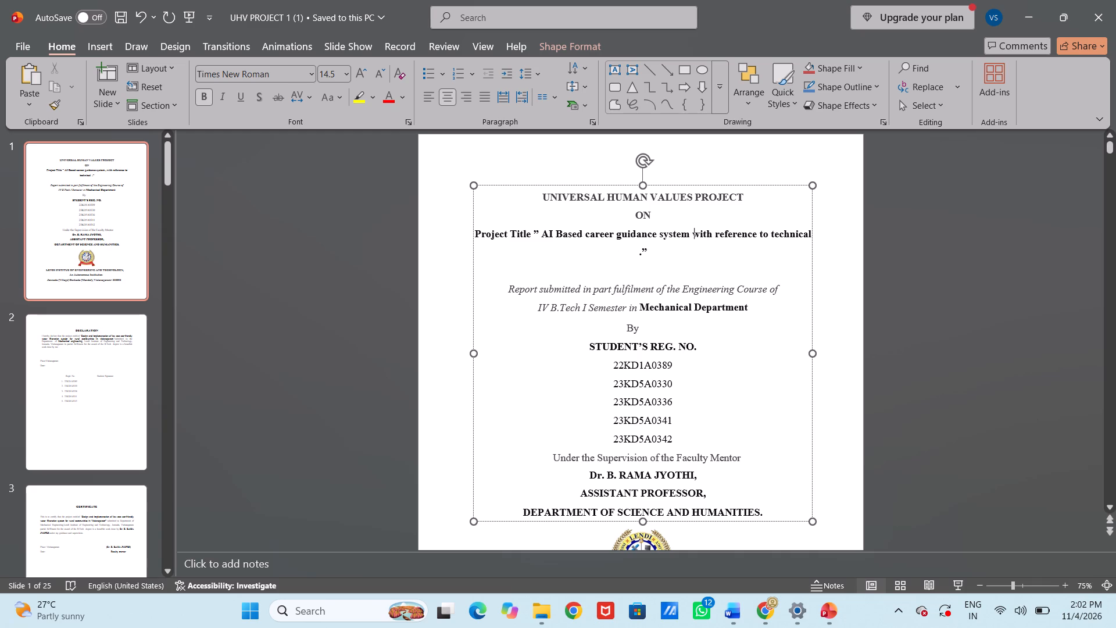
key("period")
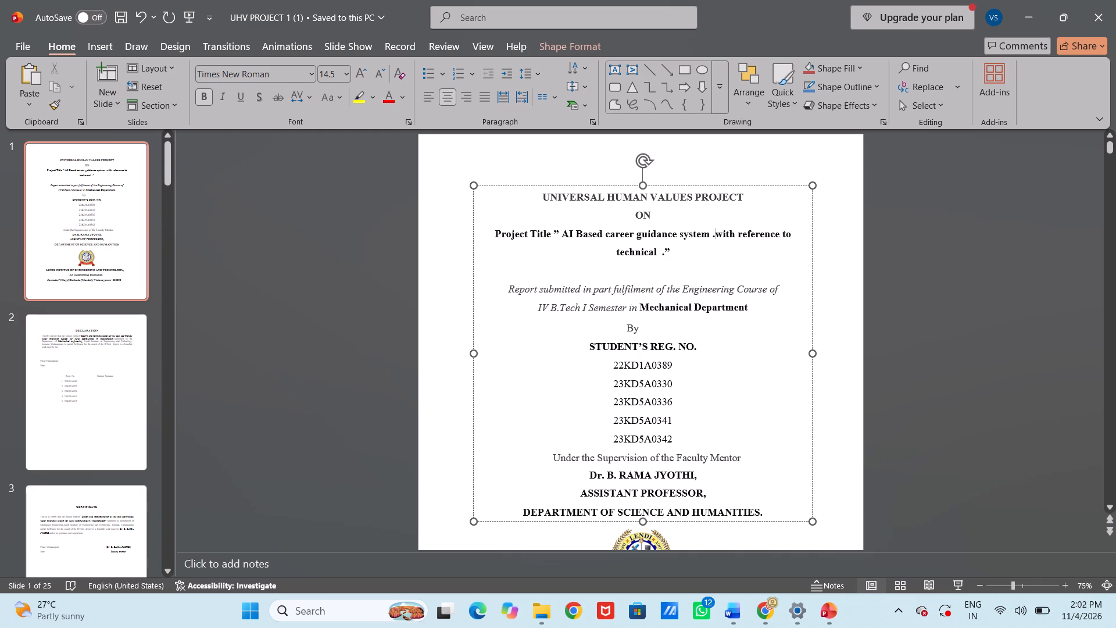
Add the word "graduates" after "technical" at the end of the project title.
left_click(656, 255)
key("space")
type("gra")
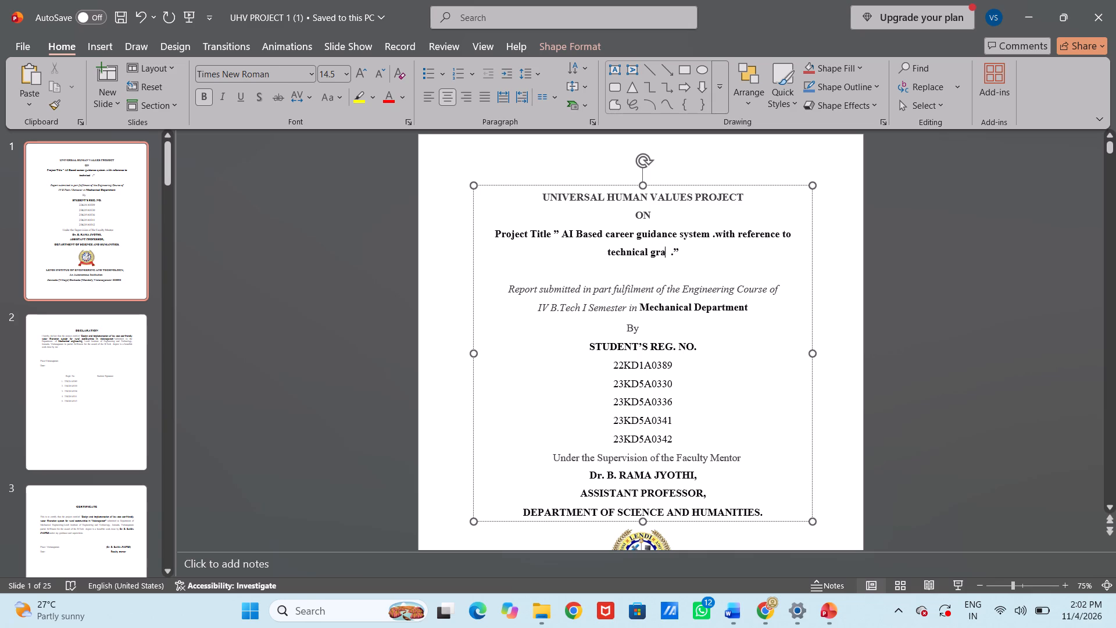
type("duates")
left_click(852, 256)
Replace "Mechanical Department" in the report submission line with "computer science and system engineering" in lowercase.
left_click_drag(641, 307, 749, 308)
key("BackSpace")
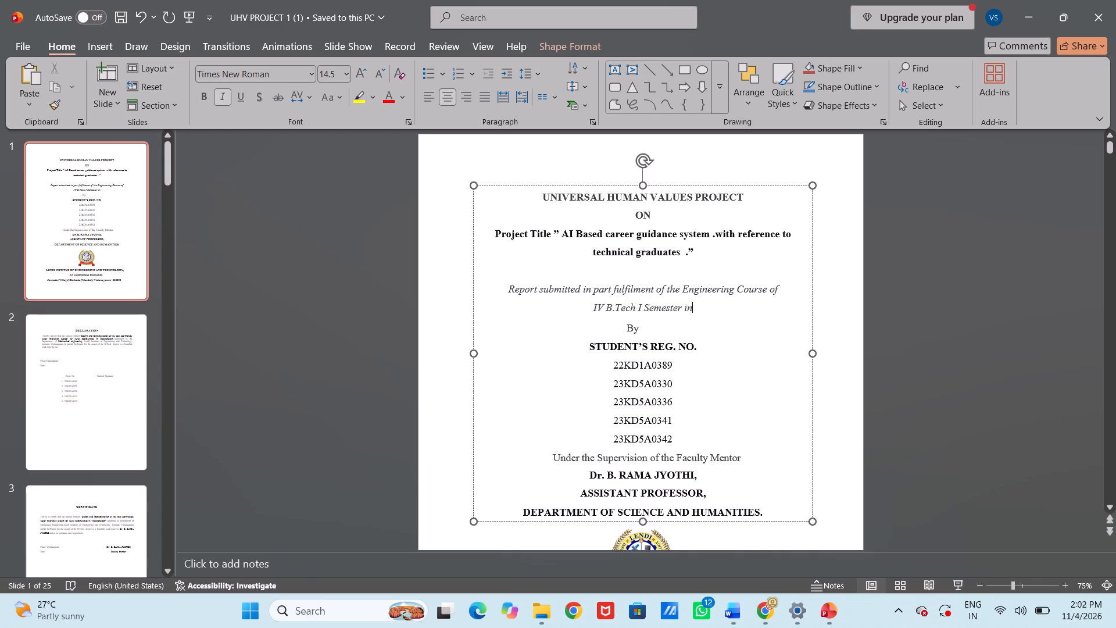
type("computer")
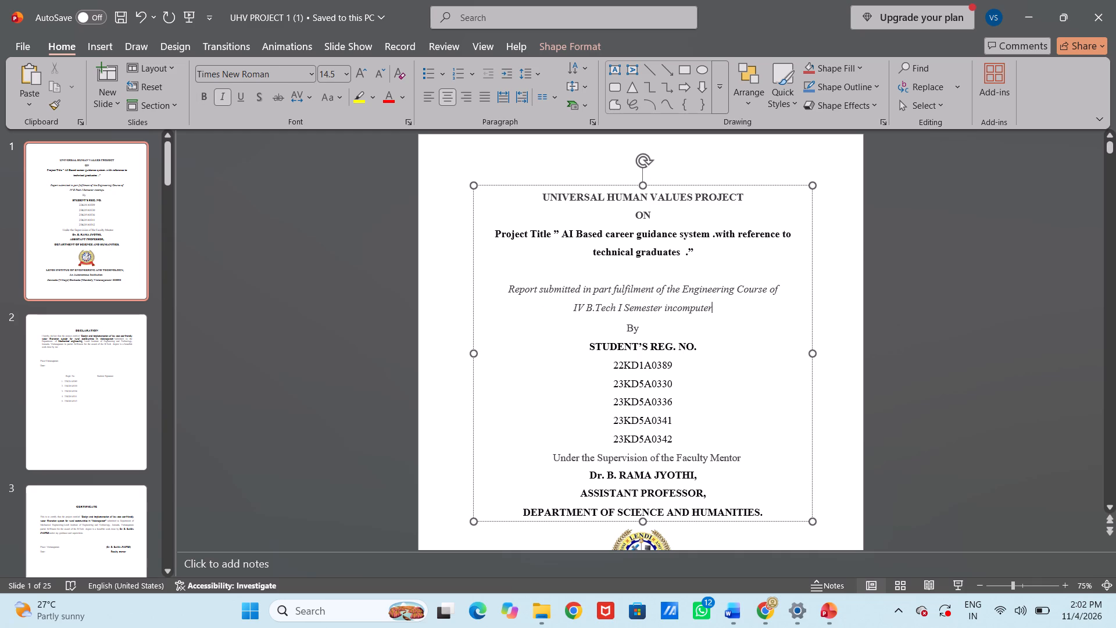
key("space")
key("BackSpace")
key("BackSpace")
key("BackSpace")
key("BackSpace")
key("BackSpace")
key("BackSpace")
key("BackSpace")
key("BackSpace")
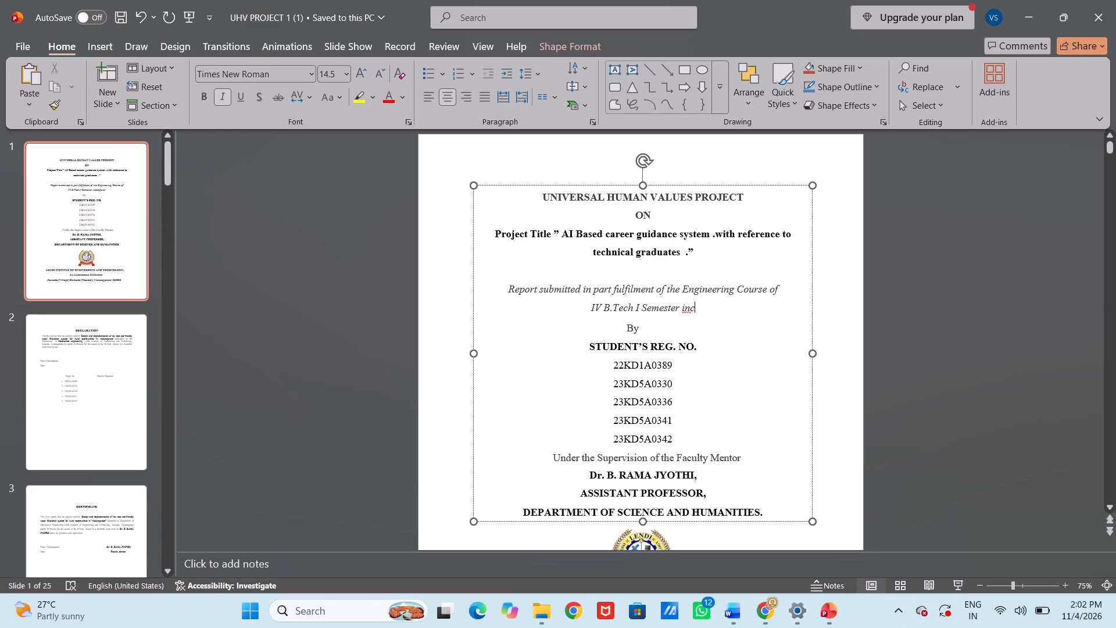
key("BackSpace")
key("space")
type("computer s")
key("BackSpace")
key("BackSpace")
key("BackSpace")
key("BackSpace")
key("BackSpace")
key("BackSpace")
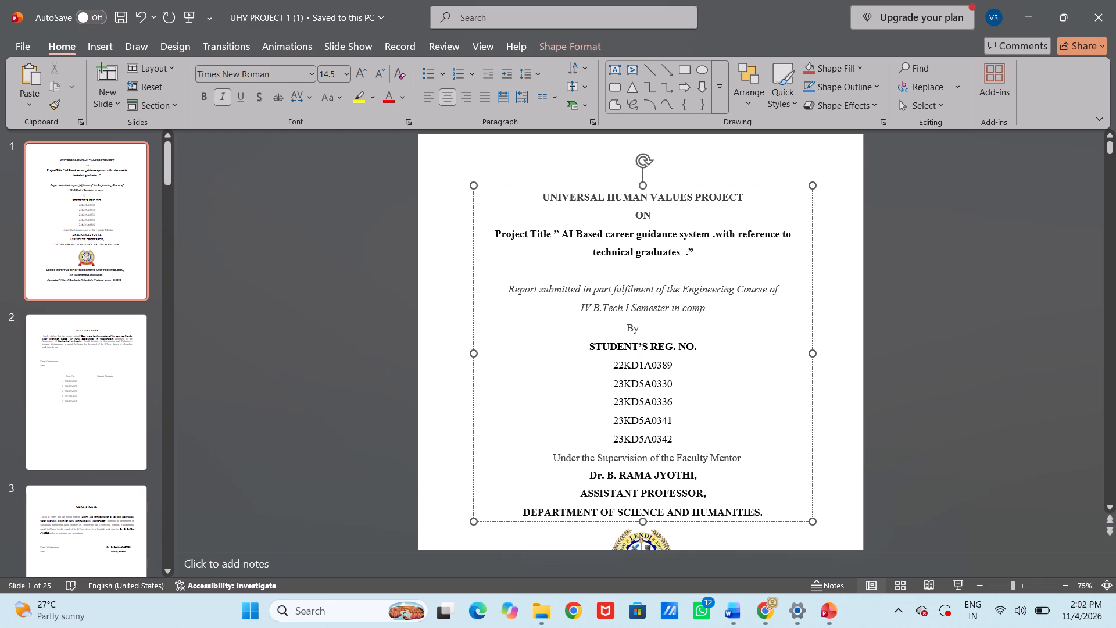
type("uter science and system engin")
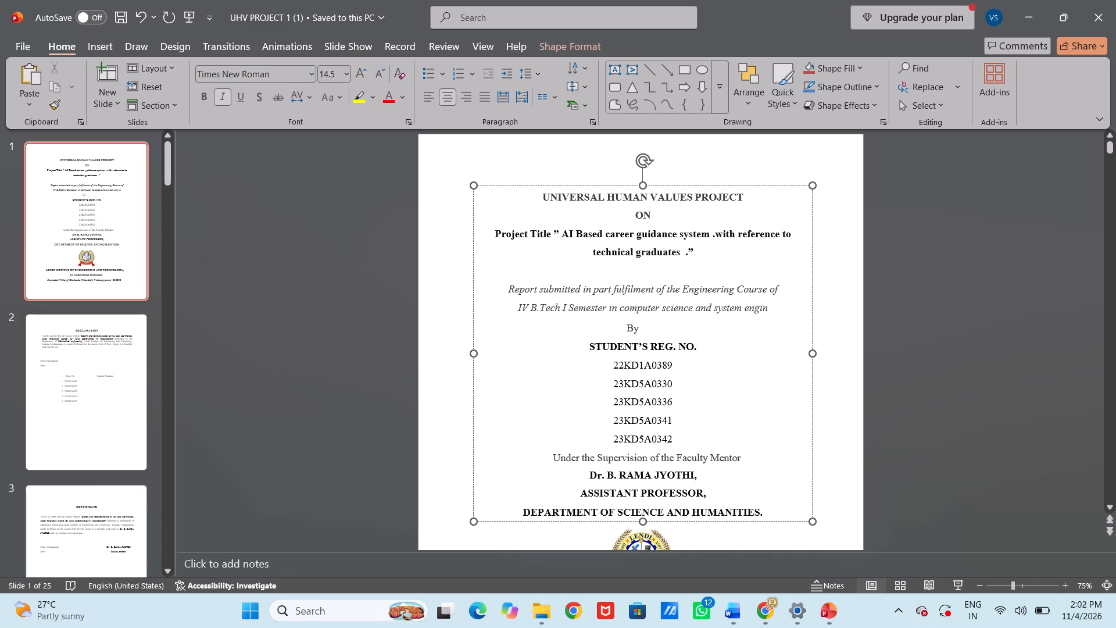
type("ee")
type("ring")
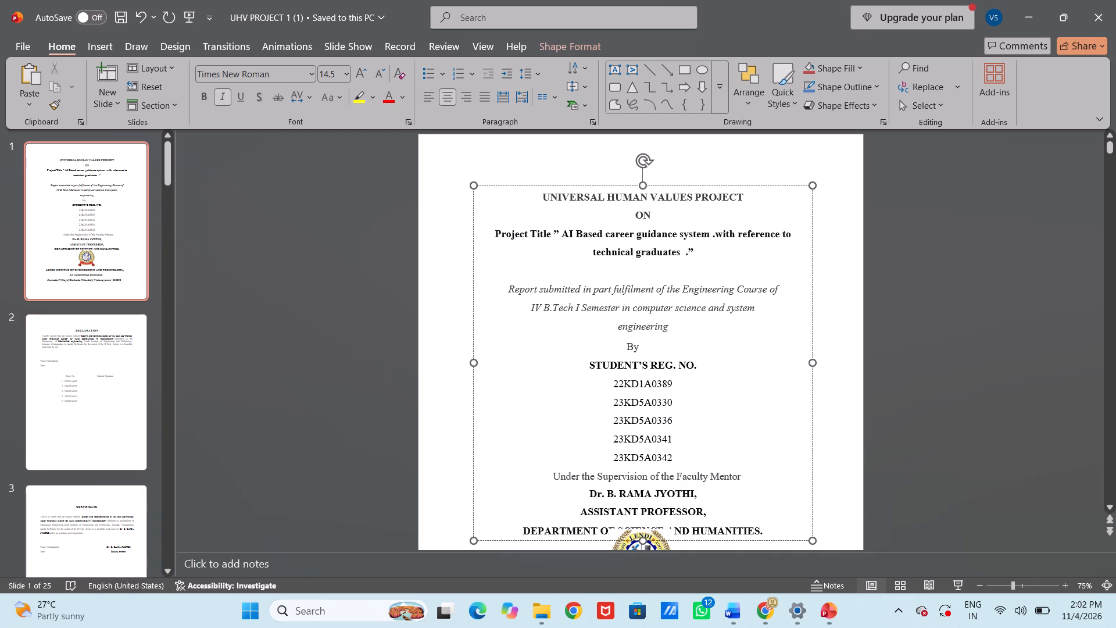
Format "computer science and system engineering" as bold, 16 pt text without italics.
left_click_drag(633, 308, 660, 329)
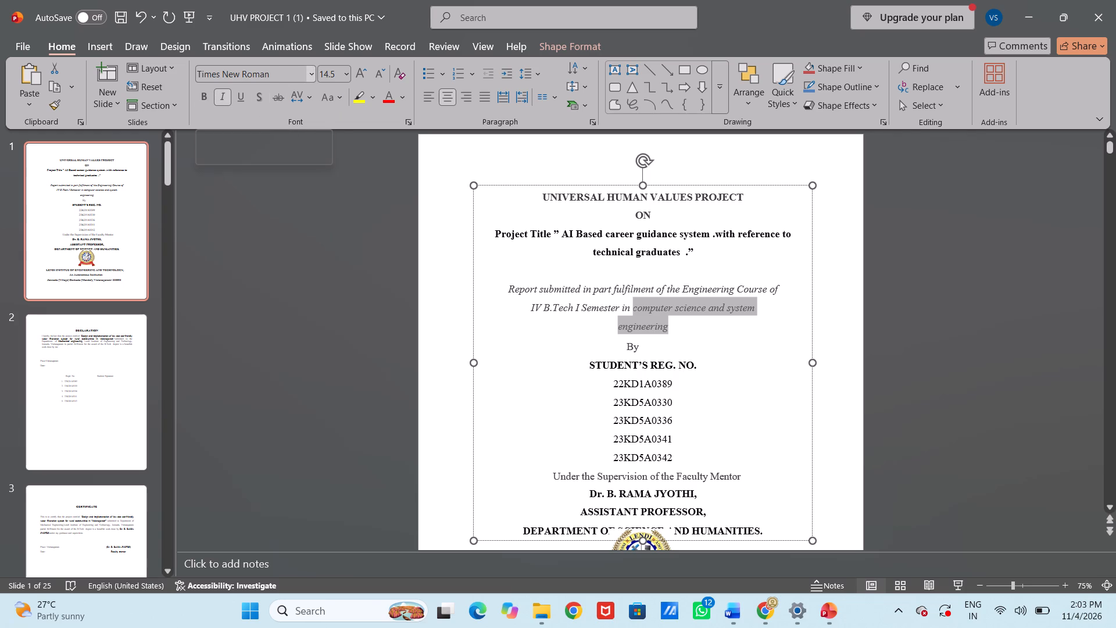
left_click(204, 97)
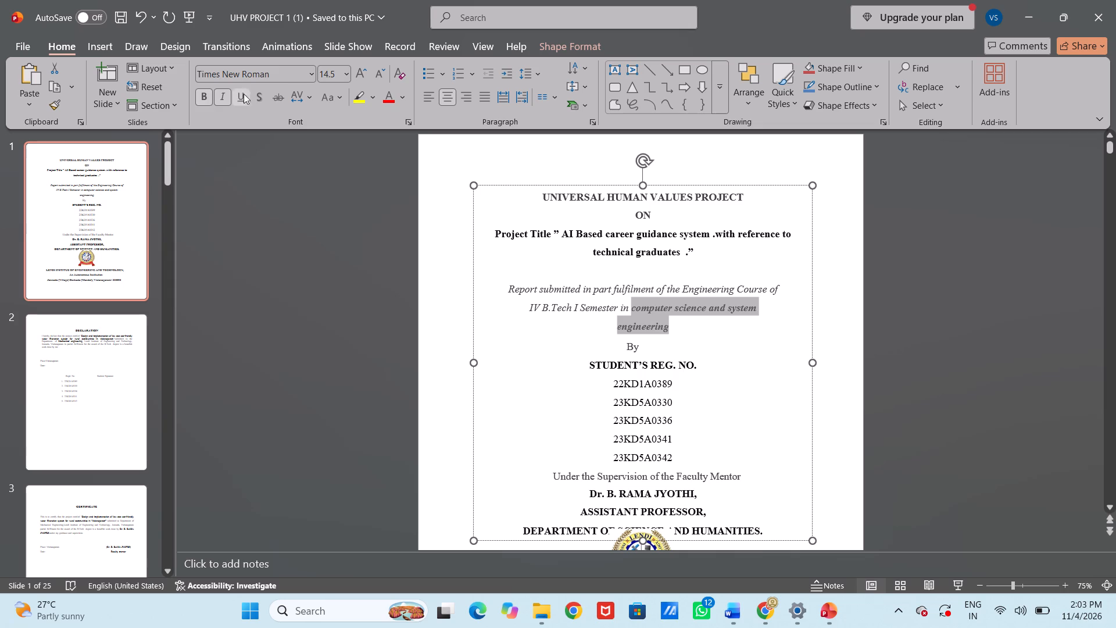
left_click(349, 77)
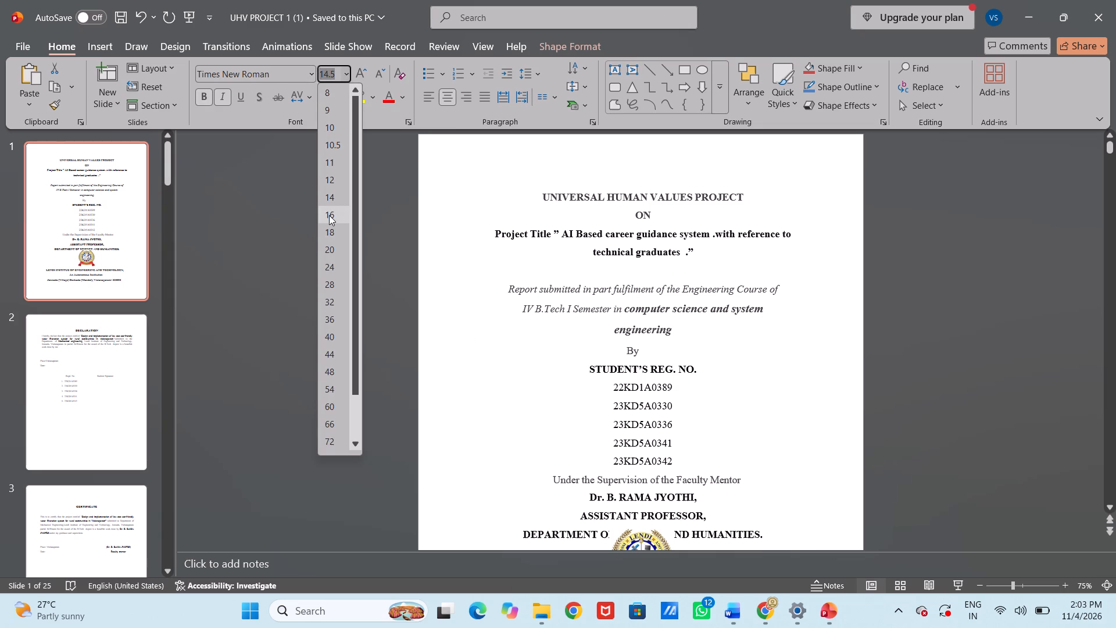
left_click(328, 215)
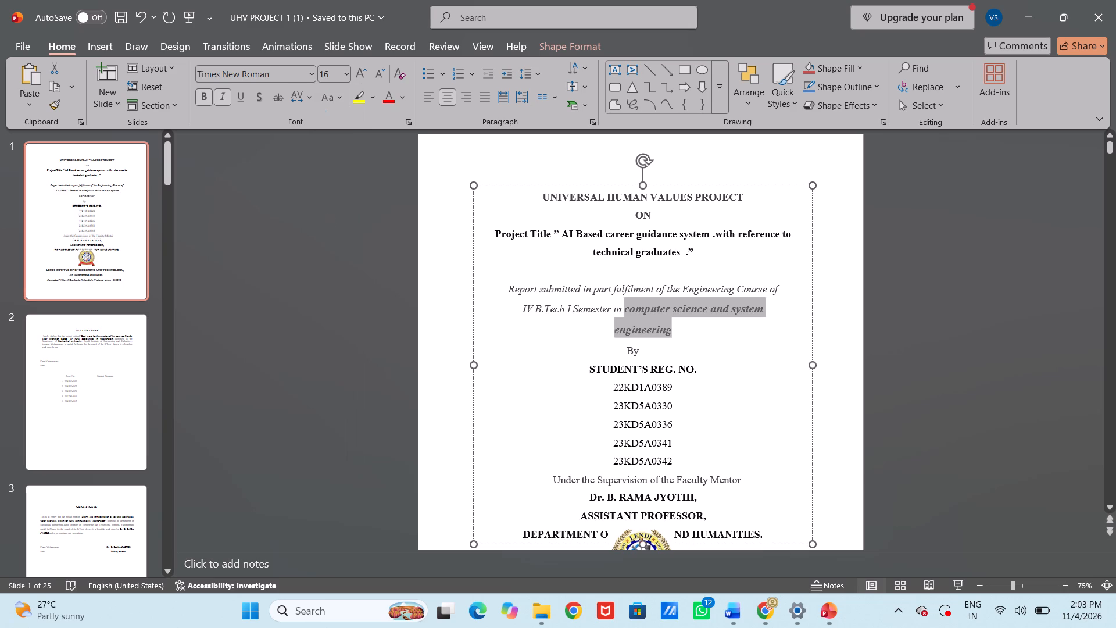
left_click(627, 301)
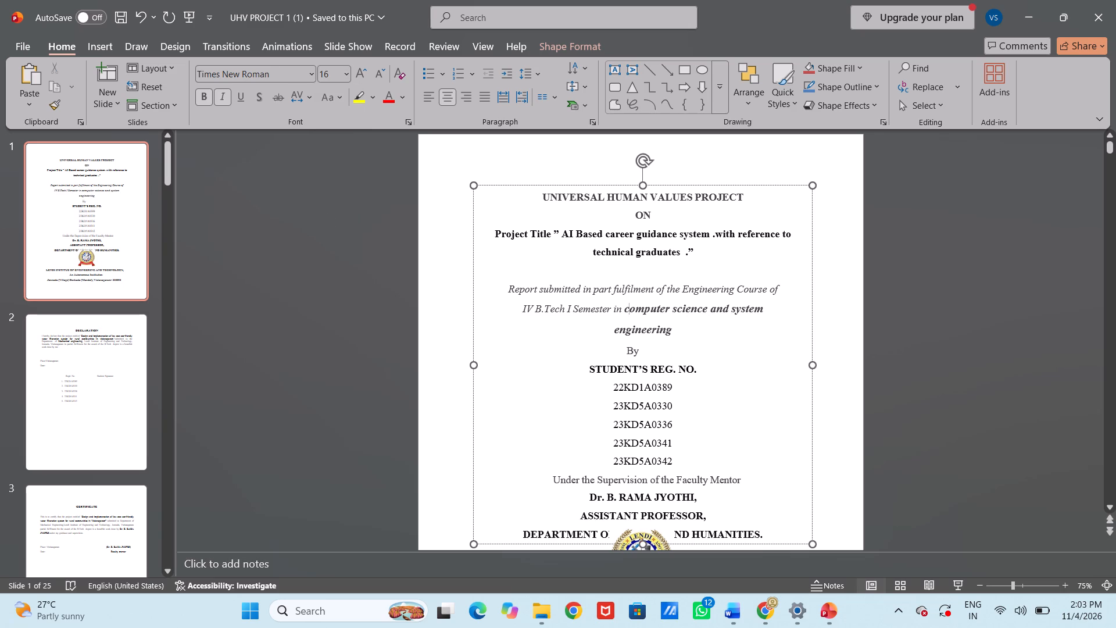
left_click_drag(609, 233, 624, 233)
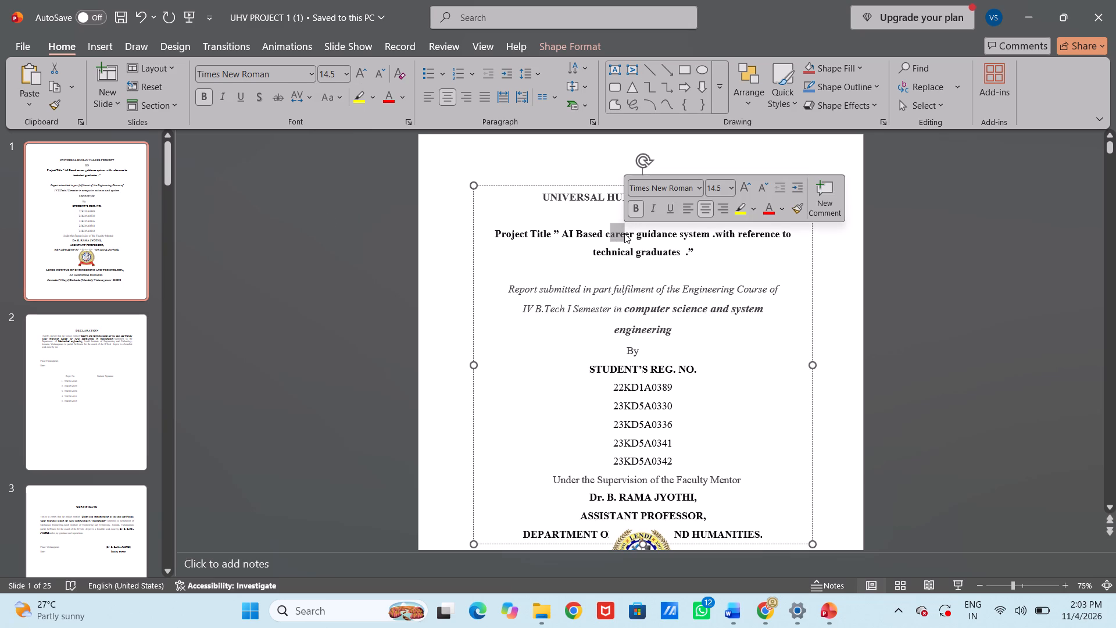
left_click(574, 224)
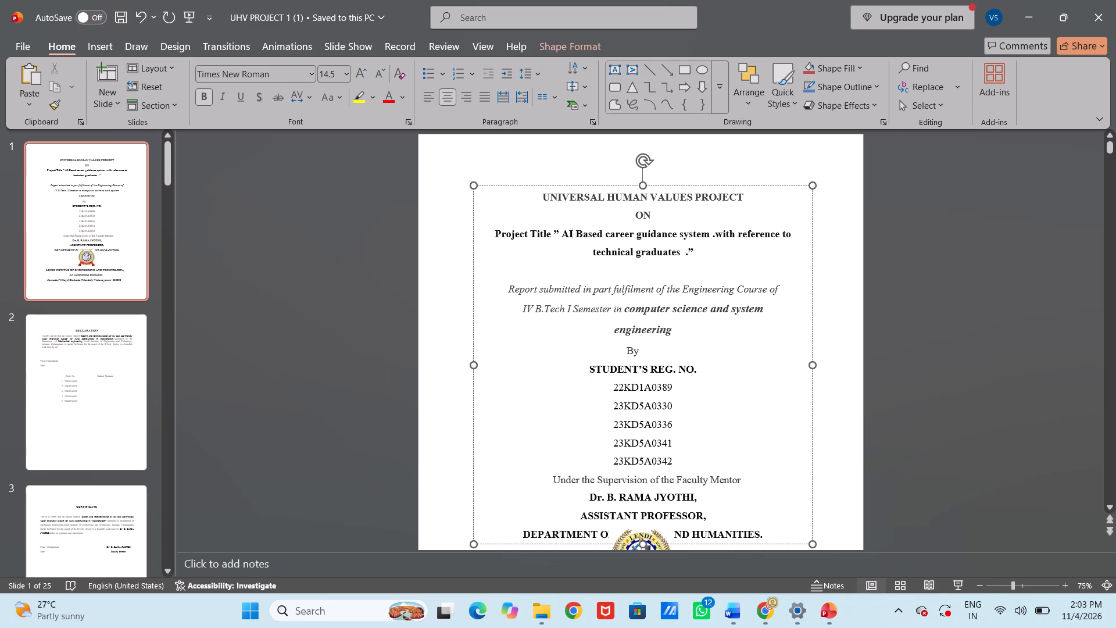
left_click_drag(625, 309, 666, 324)
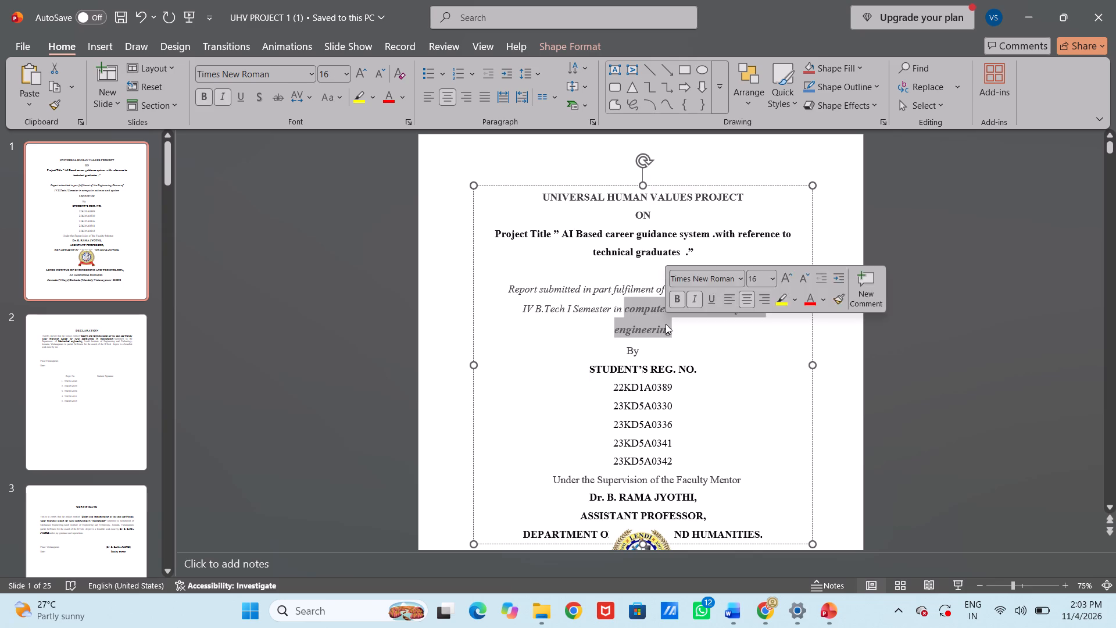
left_click(222, 102)
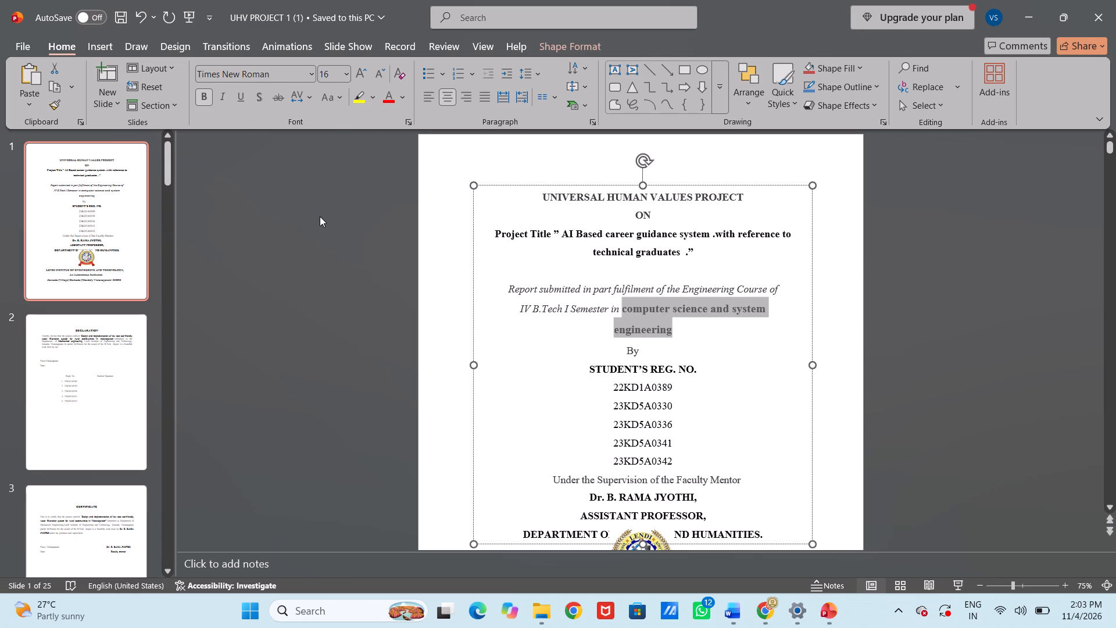
left_click(320, 216)
Replace the last four digits of the first student registration number with the new student's digits.
scroll(711, 398, "down", 1)
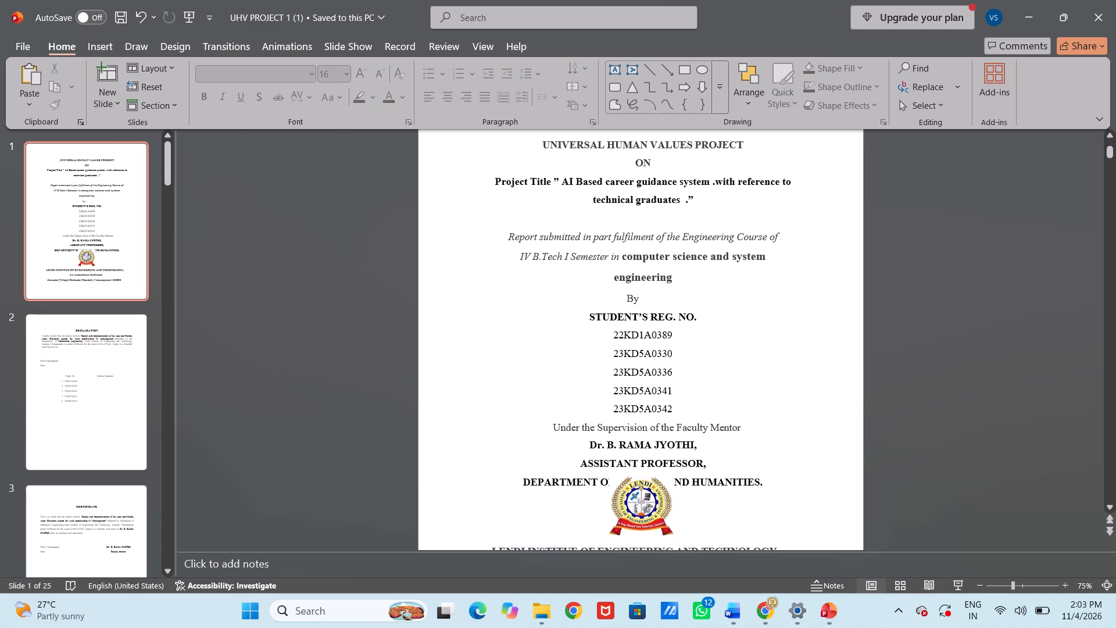
left_click(675, 335)
key("BackSpace")
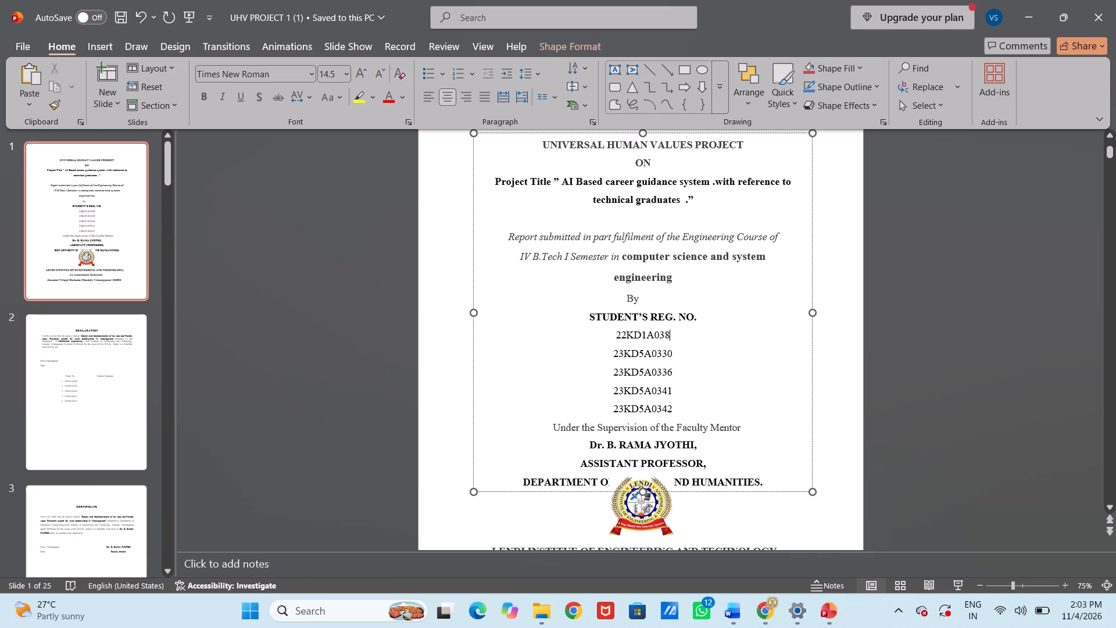
key("BackSpace")
key("BackSpace")
key("BackSpace")
key("1")
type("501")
Replace everything after "23KD" in the second student registration number with the new student's characters, keeping the third number on its own line.
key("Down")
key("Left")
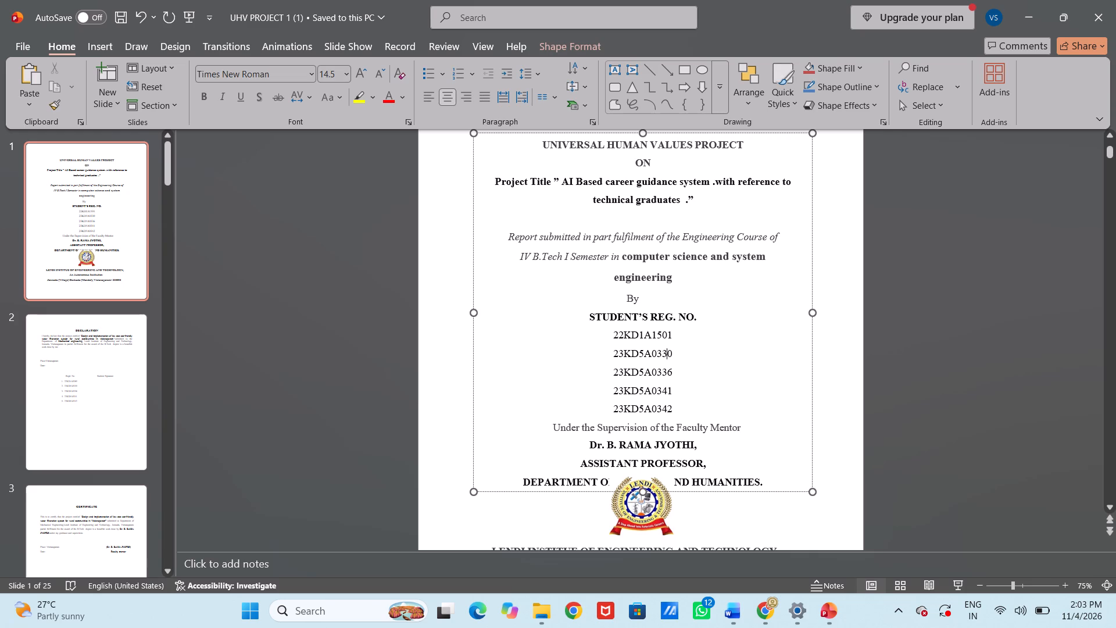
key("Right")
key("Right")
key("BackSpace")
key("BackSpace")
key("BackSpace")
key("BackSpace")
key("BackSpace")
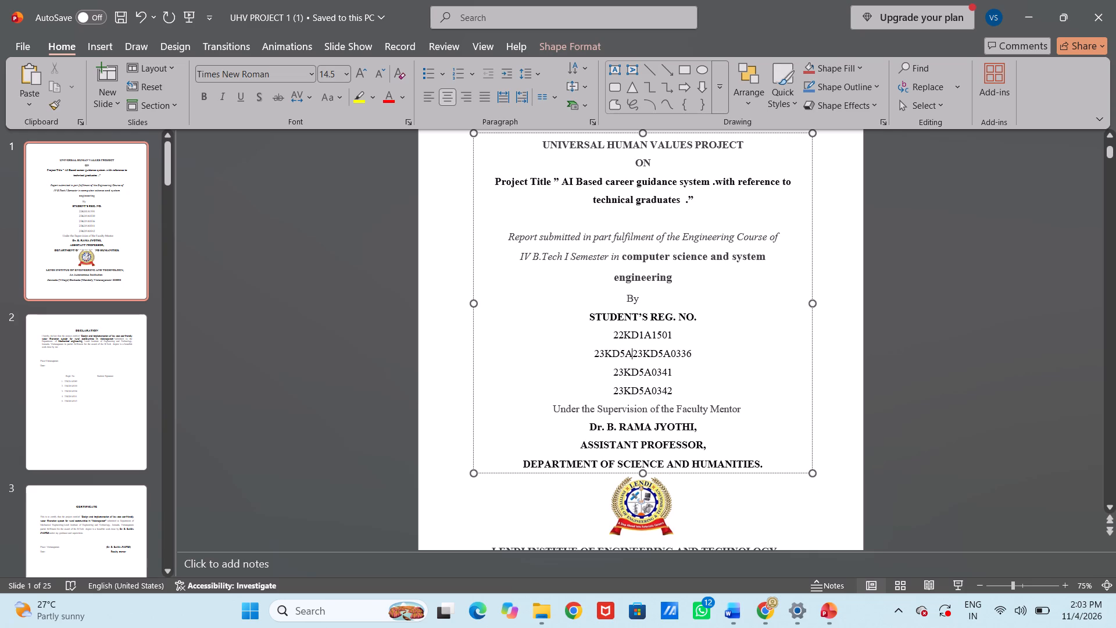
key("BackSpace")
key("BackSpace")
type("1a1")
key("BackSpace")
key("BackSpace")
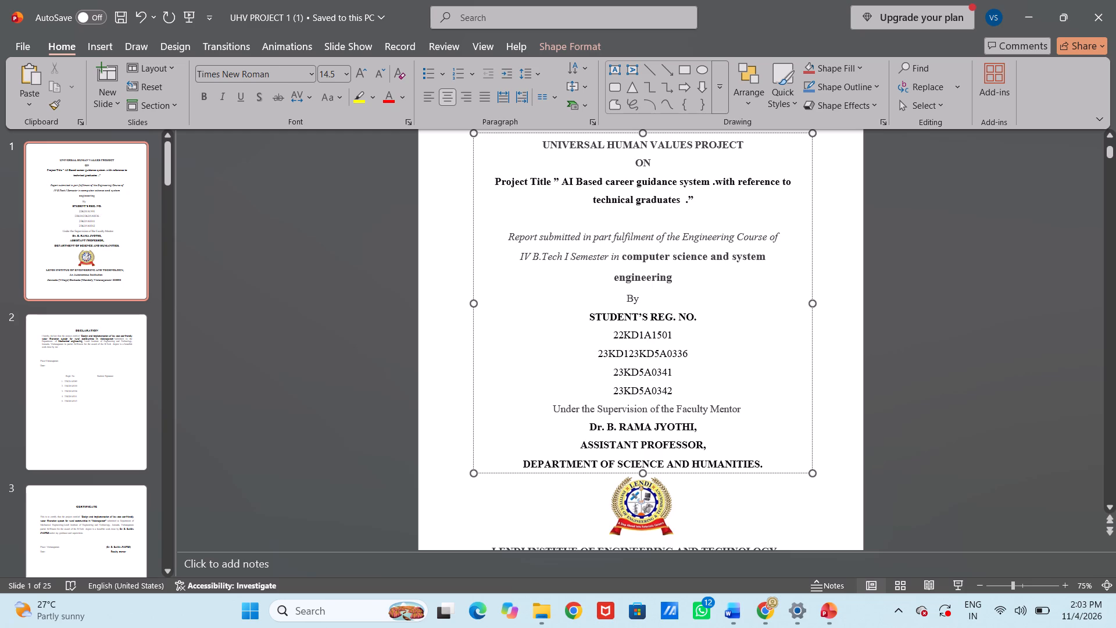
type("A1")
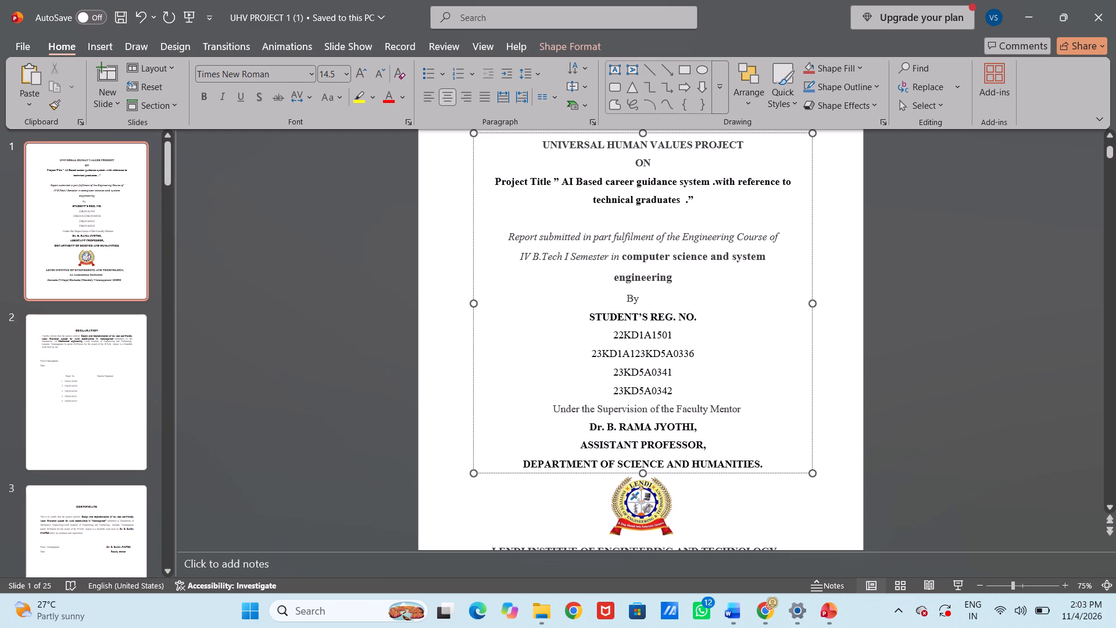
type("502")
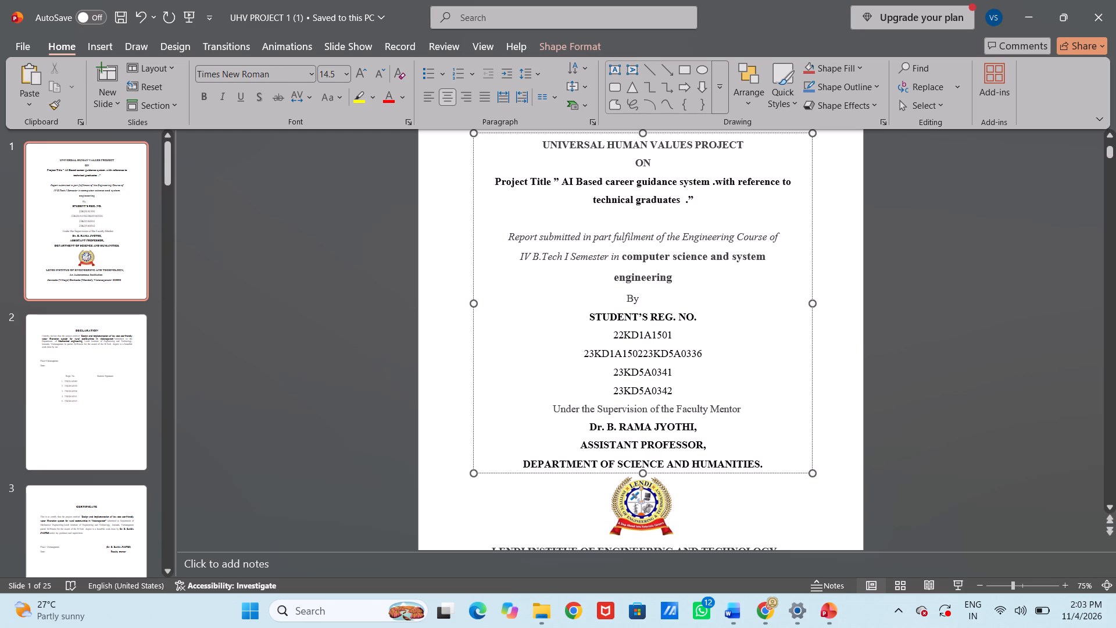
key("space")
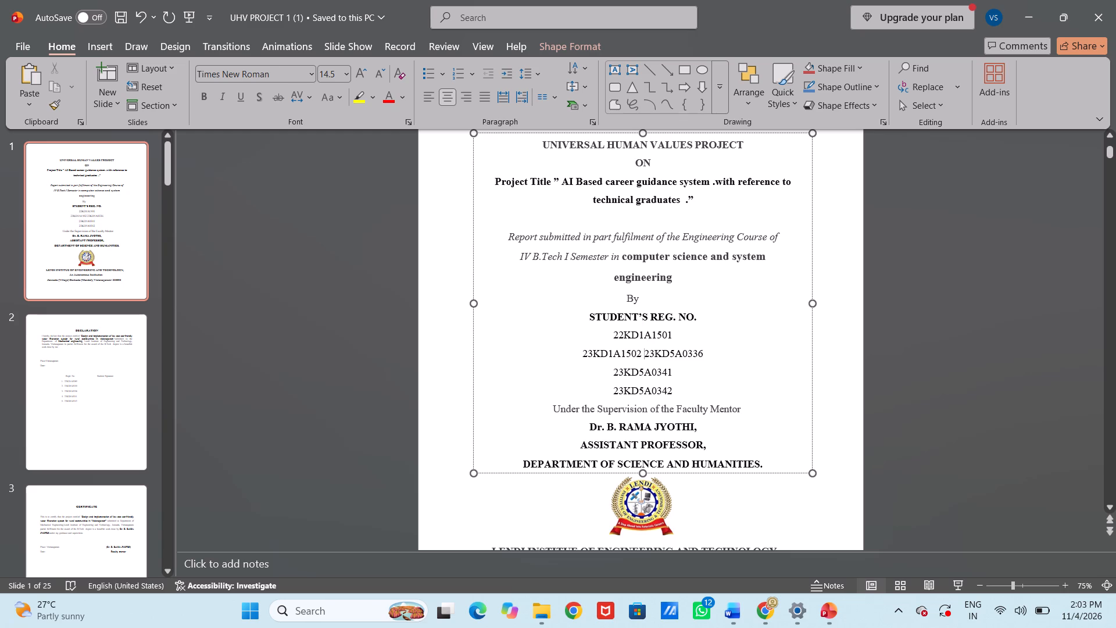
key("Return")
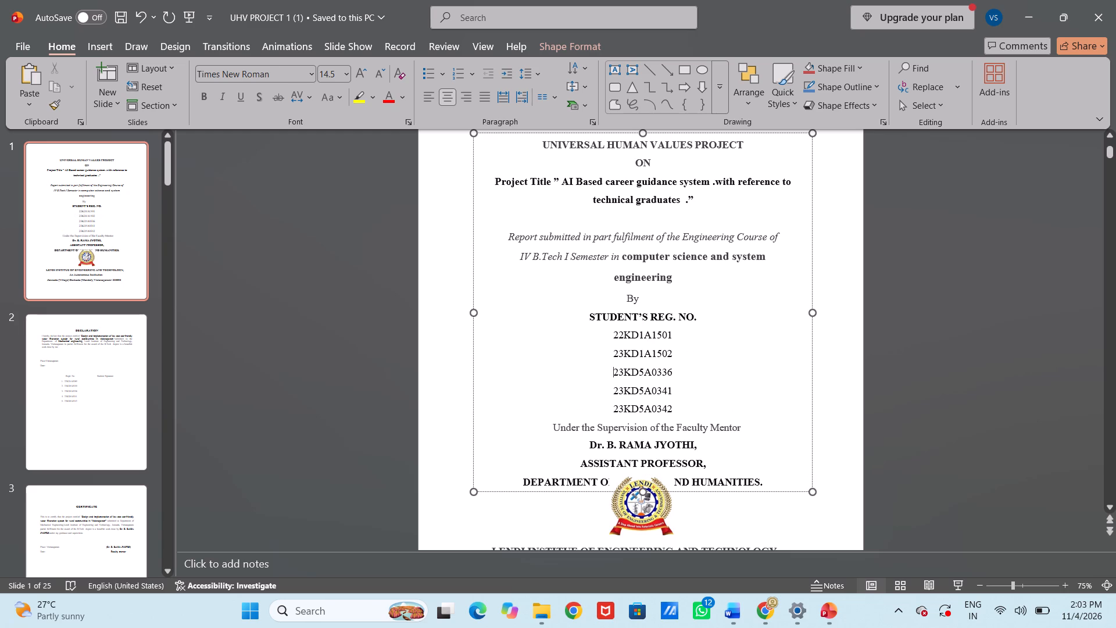
Replace the last four digits of the third student registration number with the new student's digits.
left_click(675, 371)
key("BackSpace")
key("BackSpace")
key("BackSpace")
key("BackSpace")
key("1")
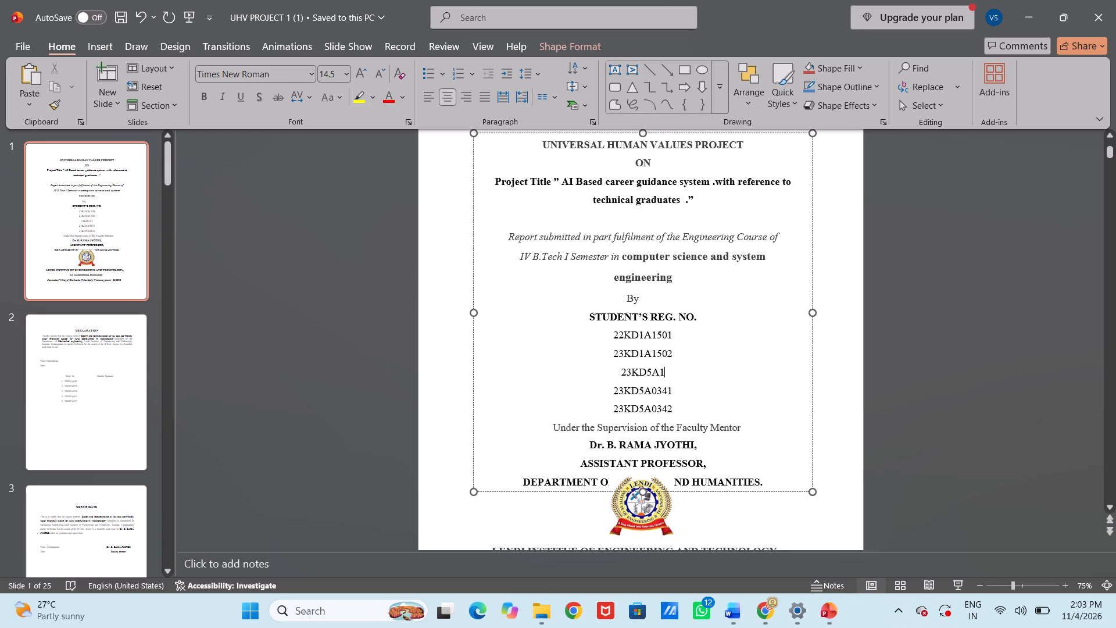
type("503")
Delete the last four digits of the fourth student registration number.
left_click(672, 386)
key("BackSpace")
key("BackSpace")
key("BackSpace")
key("BackSpace")
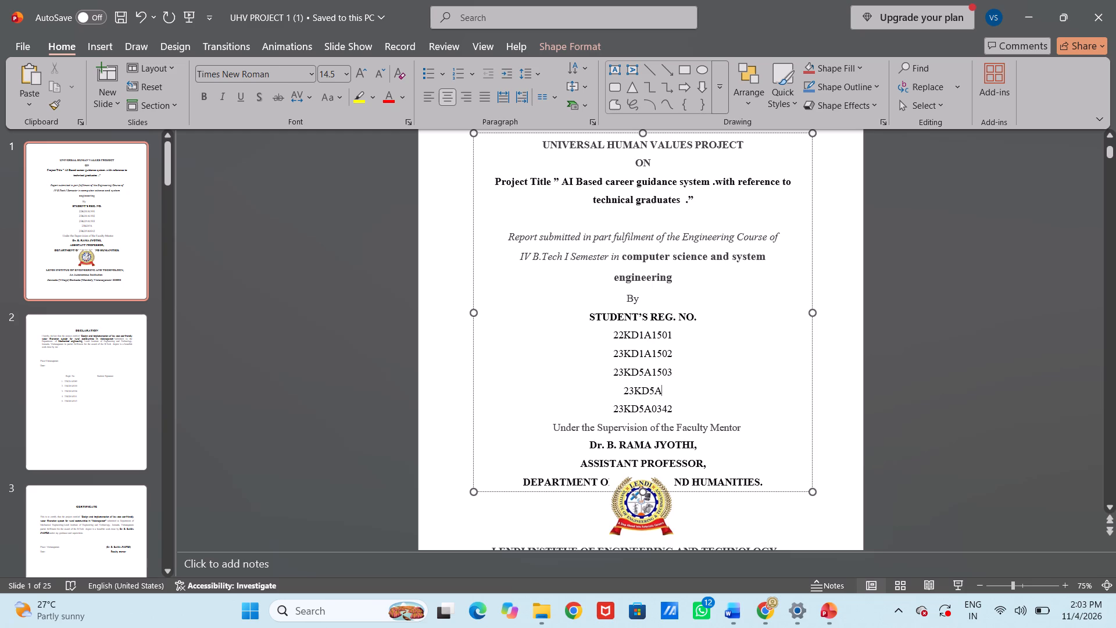
Insert a 1 before the letter A in the third student registration number.
key("Up")
key("Left")
key("Left")
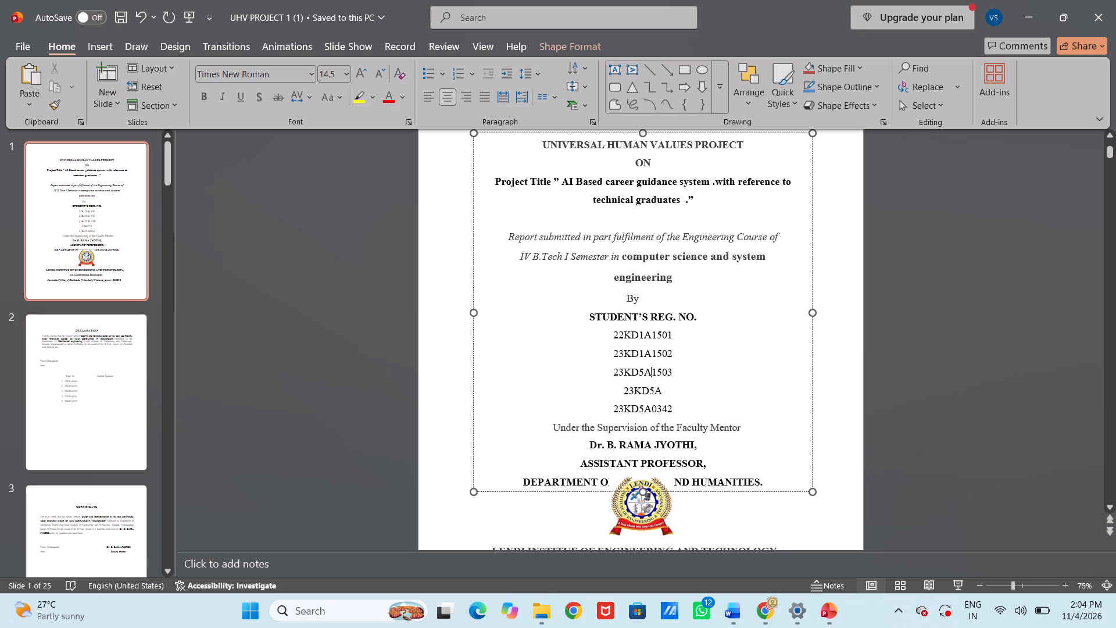
key("Left")
key("1")
Delete the 5 before the letter A in the fourth student registration number.
key("Down")
key("Down")
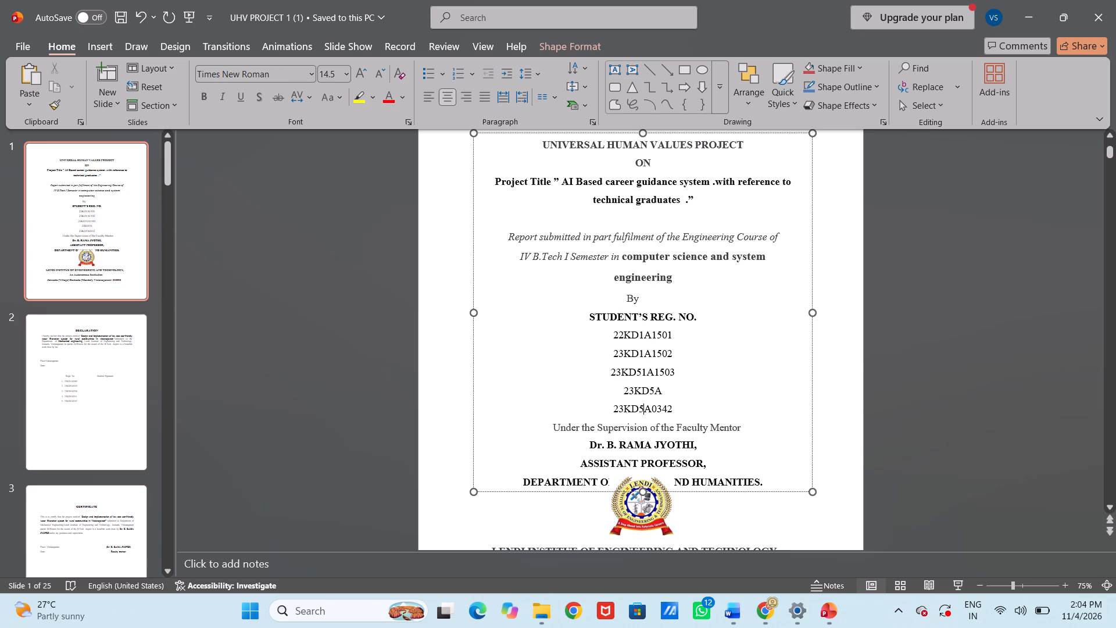
key("Up")
key("Right")
key("BackSpace")
Change the two-digit year prefix to 25 in the first three student registration numbers.
left_click(624, 336)
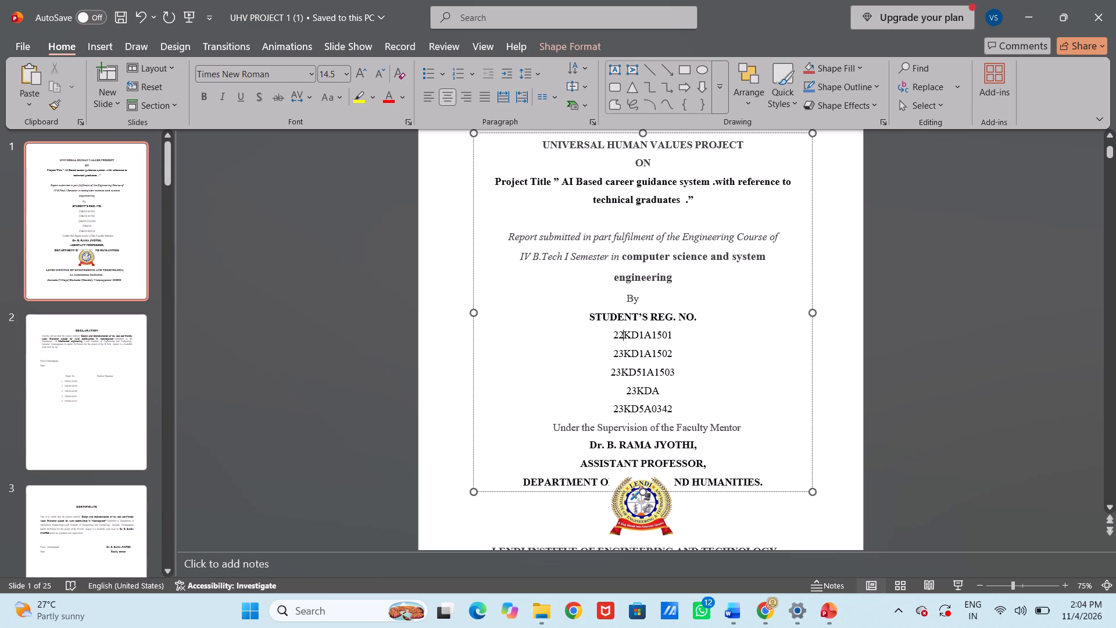
key("BackSpace")
key("5")
key("Down")
key("BackSpace")
key("5")
key("Down")
key("BackSpace")
key("5")
Delete the extra 5 after "KD" in the third student registration number.
key("Right")
key("Right")
key("Right")
key("BackSpace")
Complete the fourth student registration number with year prefix 25, a 1 before the letter A and the new student's last four digits.
key("Down")
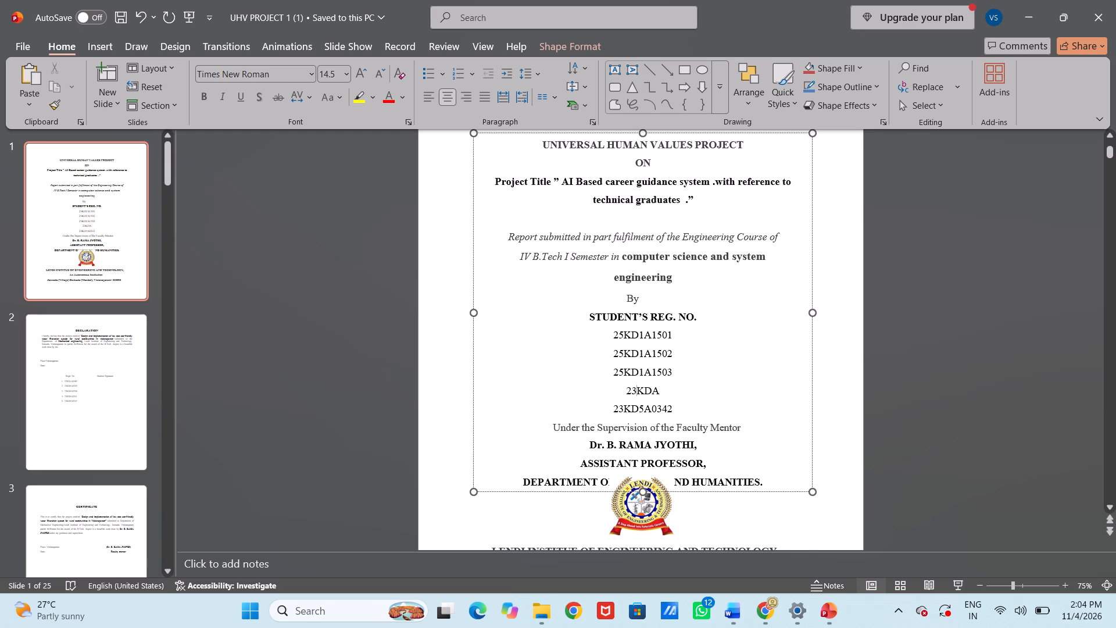
key("BackSpace")
key("5")
key("Right")
key("Right")
key("1")
key("Right")
key("Right")
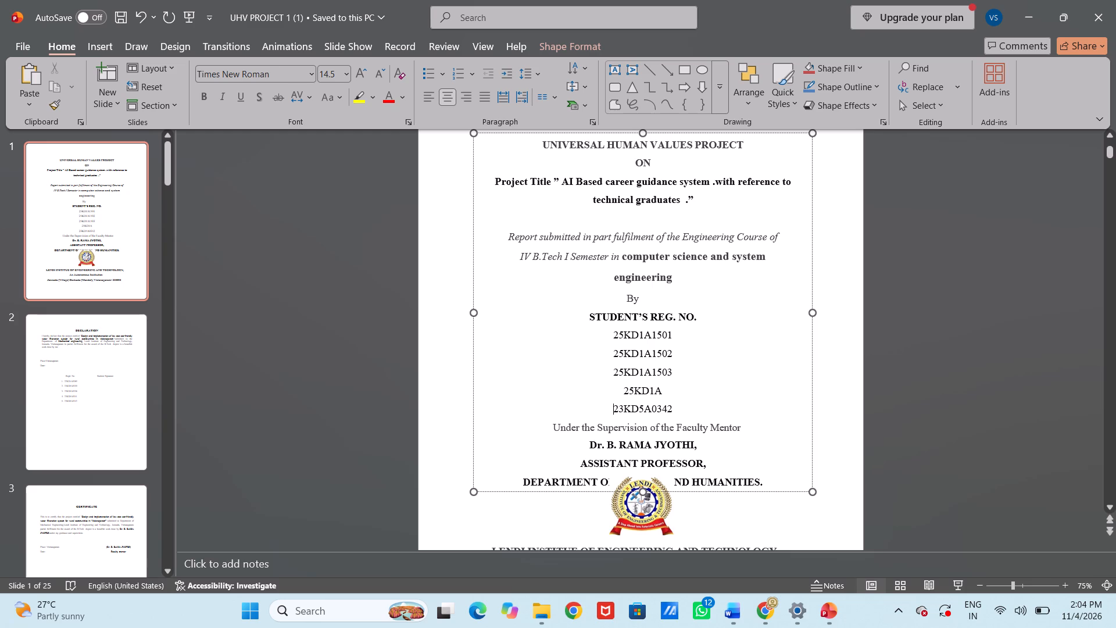
left_click(669, 383)
key("1")
type("504")
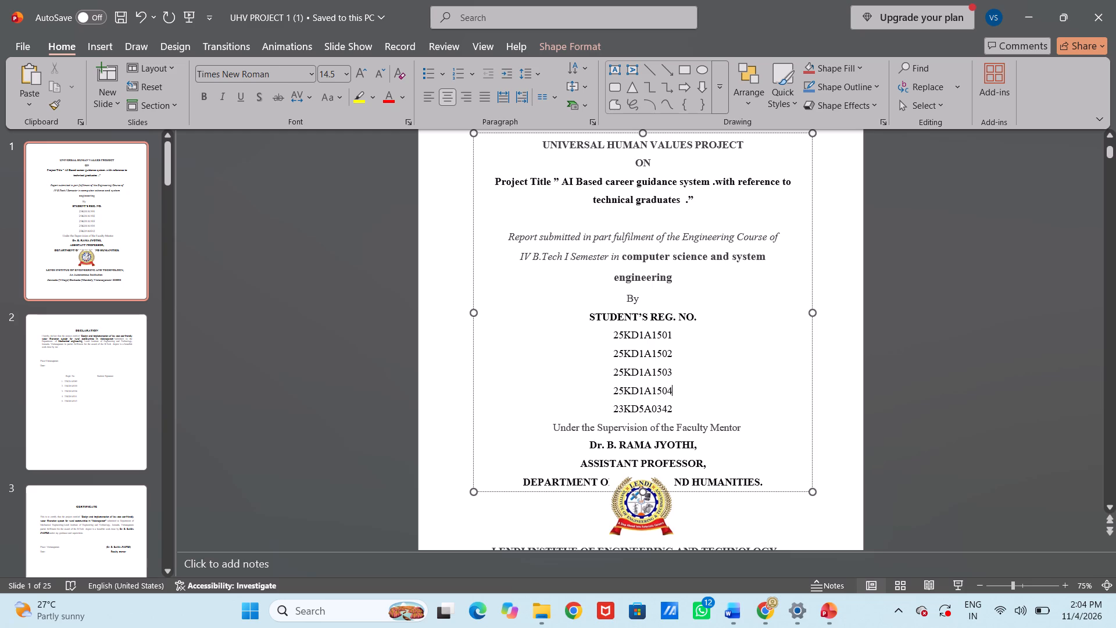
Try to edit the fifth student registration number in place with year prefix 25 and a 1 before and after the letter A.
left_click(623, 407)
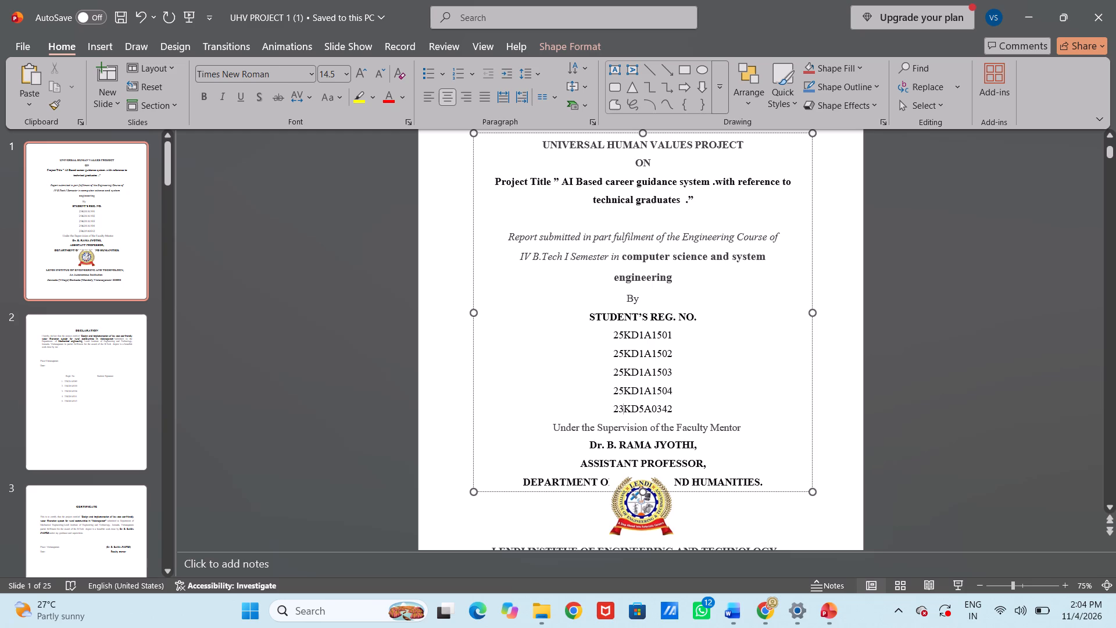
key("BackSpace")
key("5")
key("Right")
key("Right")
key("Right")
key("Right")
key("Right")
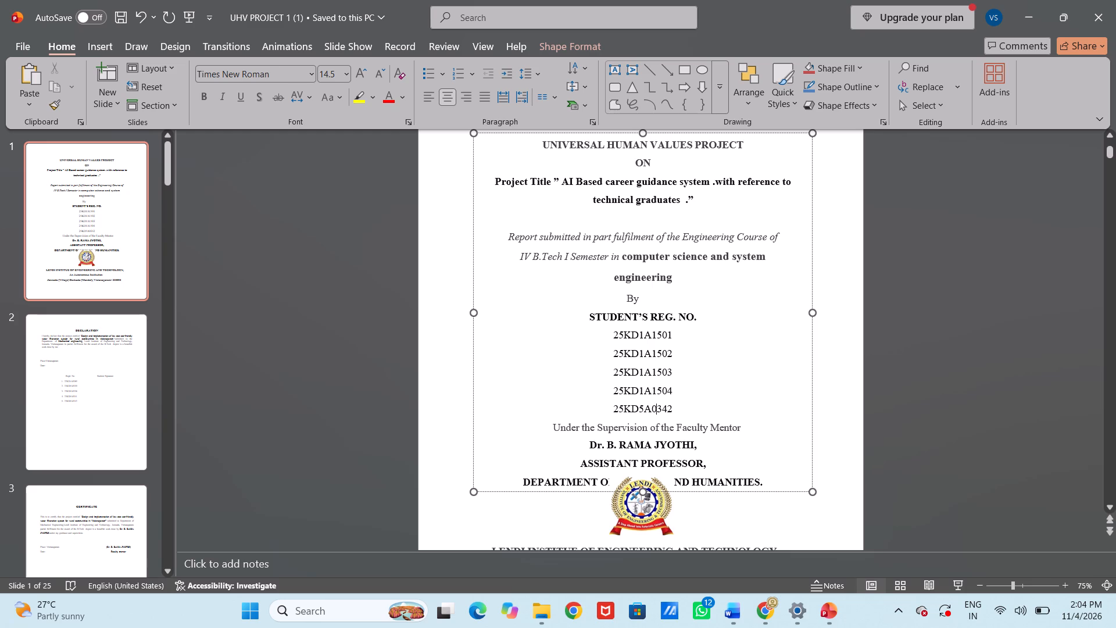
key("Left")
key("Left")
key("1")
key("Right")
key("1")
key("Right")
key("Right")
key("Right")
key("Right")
Replace the fifth student registration number with the new student's number, using year prefix 26.
key("BackSpace")
key("BackSpace")
key("BackSpace")
key("BackSpace")
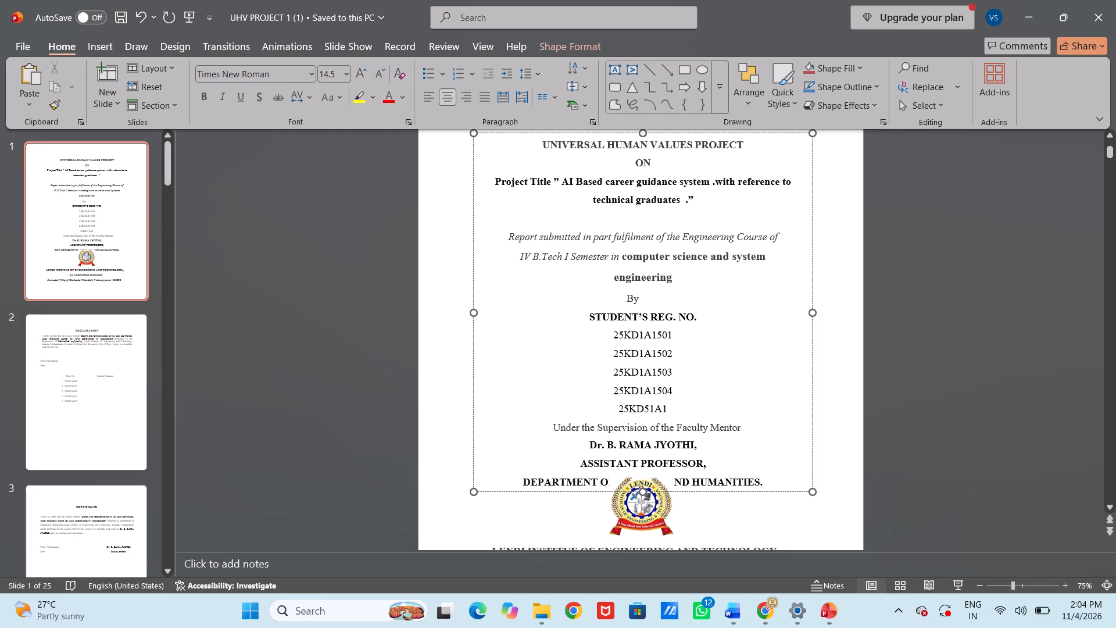
key("BackSpace")
key("BackSpace")
key("BackSpace")
key("BackSpace")
key("BackSpace")
key("BackSpace")
key("BackSpace")
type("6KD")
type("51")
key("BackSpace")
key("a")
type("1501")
left_click(736, 387)
Delete the faculty mentor's name and its trailing comma from above the assistant professor designation on the title slide.
left_click_drag(588, 447, 688, 444)
key("BackSpace")
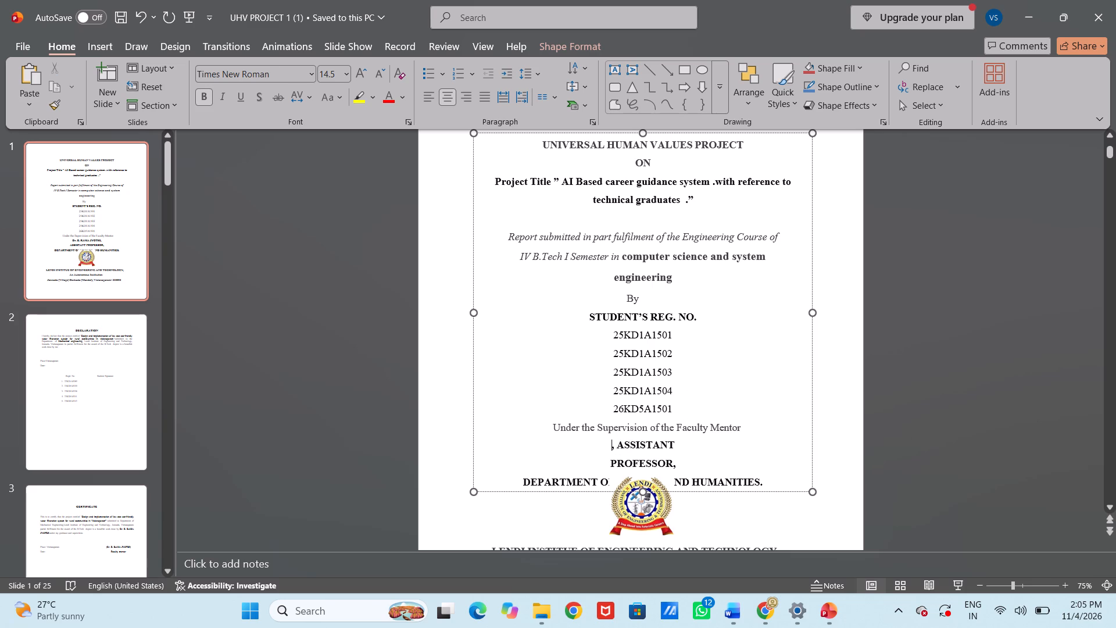
key("Right")
key("BackSpace")
key("Return")
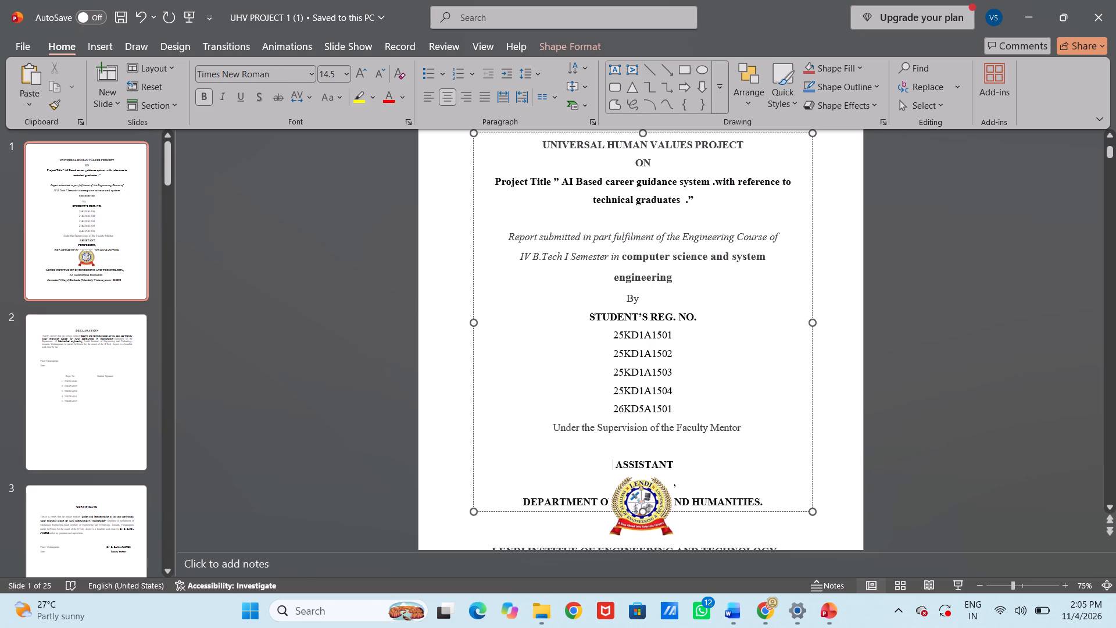
key("BackSpace")
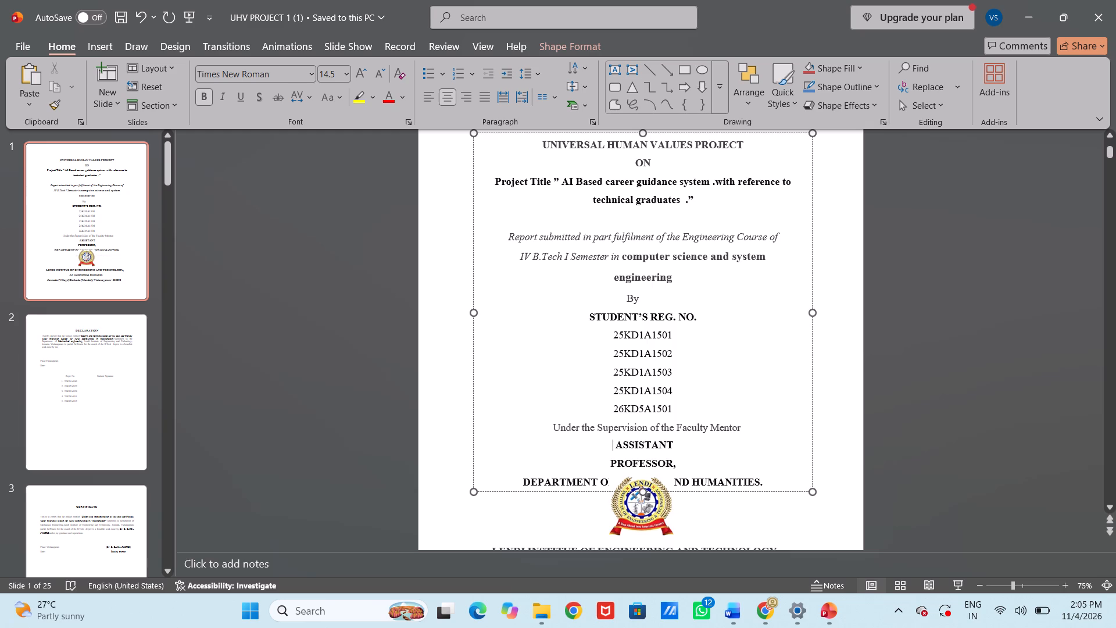
left_click(900, 376)
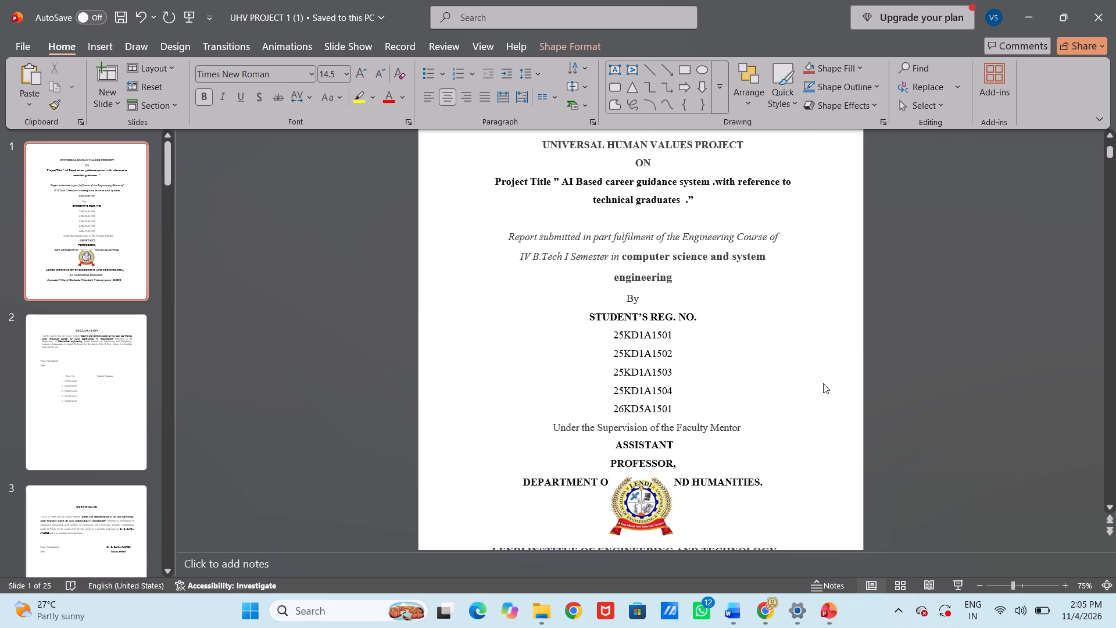
Check the edited title slide from heading to institute address and save the presentation.
scroll(802, 443, "up", 2)
scroll(802, 443, "down", 2)
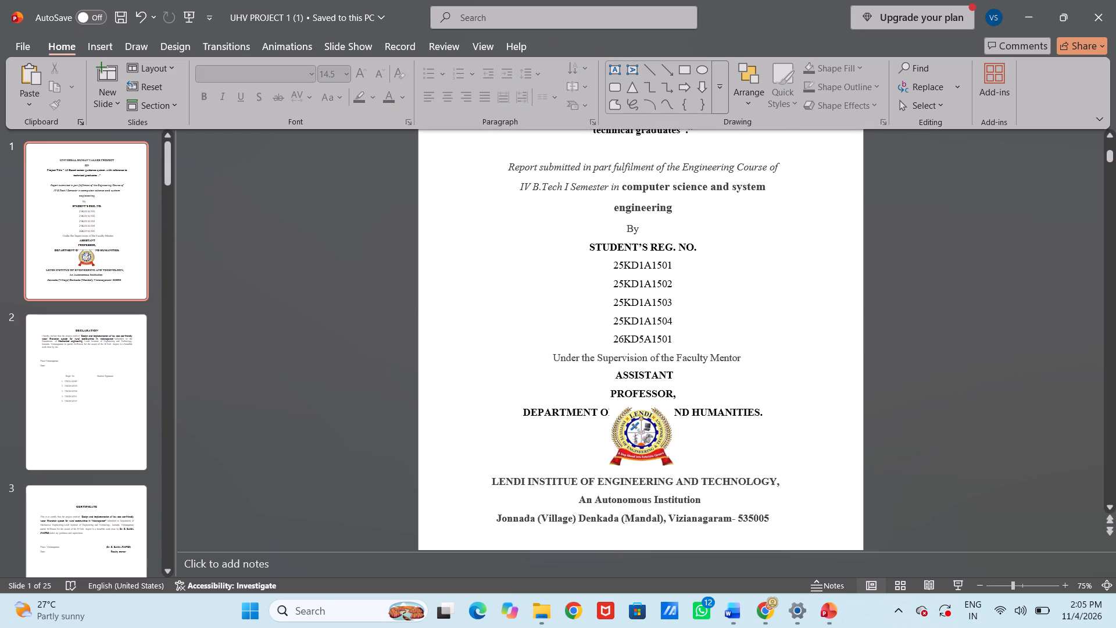
scroll(802, 443, "down", 6)
scroll(802, 443, "up", 6)
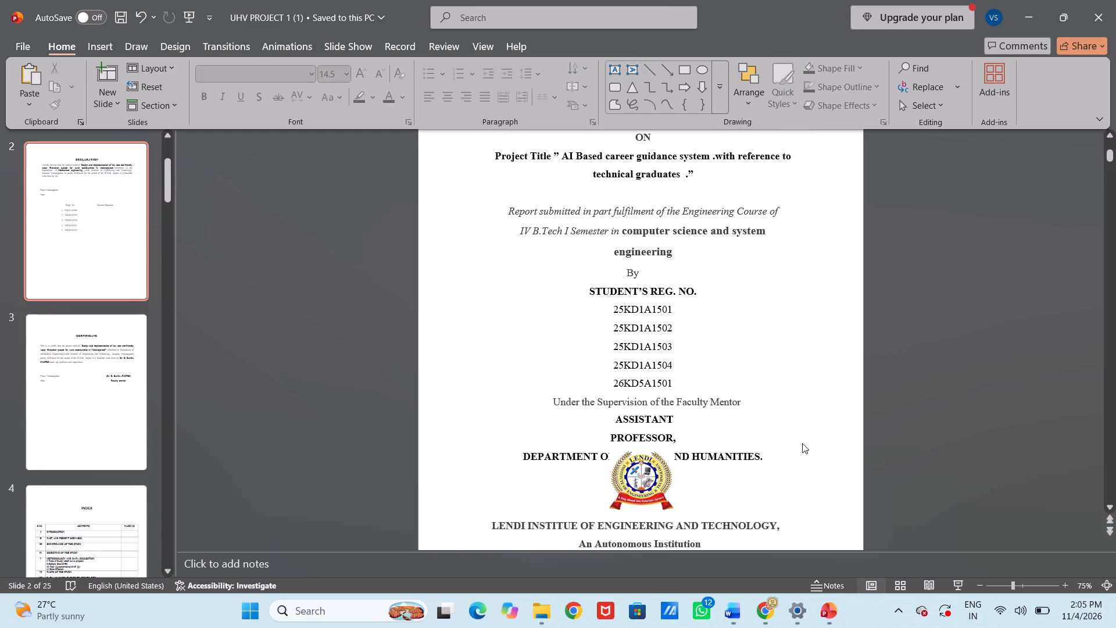
scroll(802, 443, "up", 4)
key("ctrl+s")
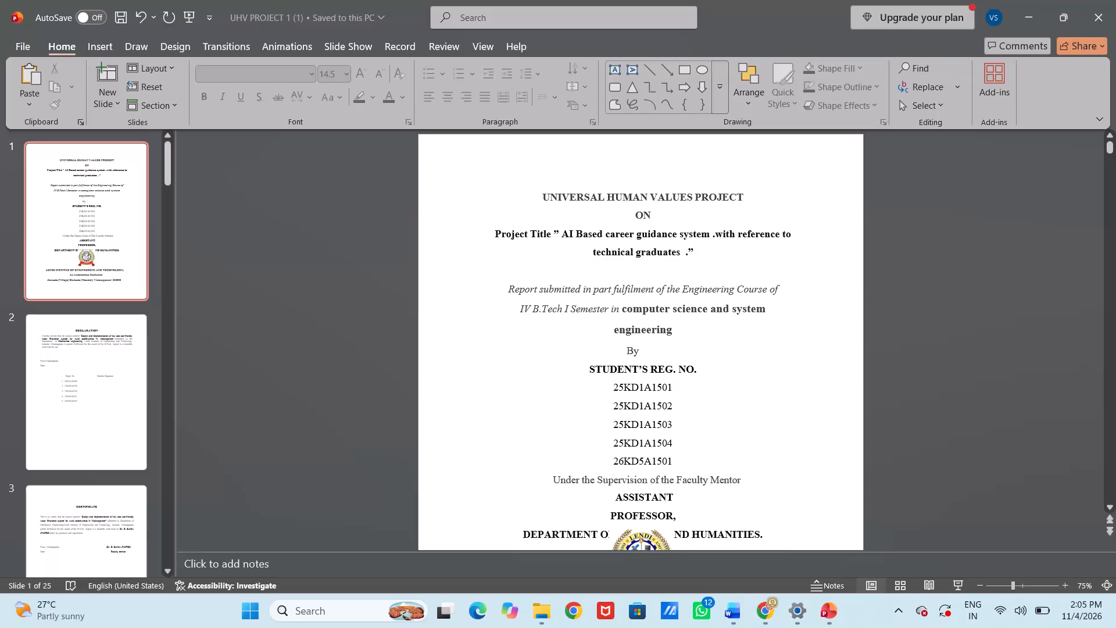
Open the sharing options for the saved presentation.
left_click(1069, 51)
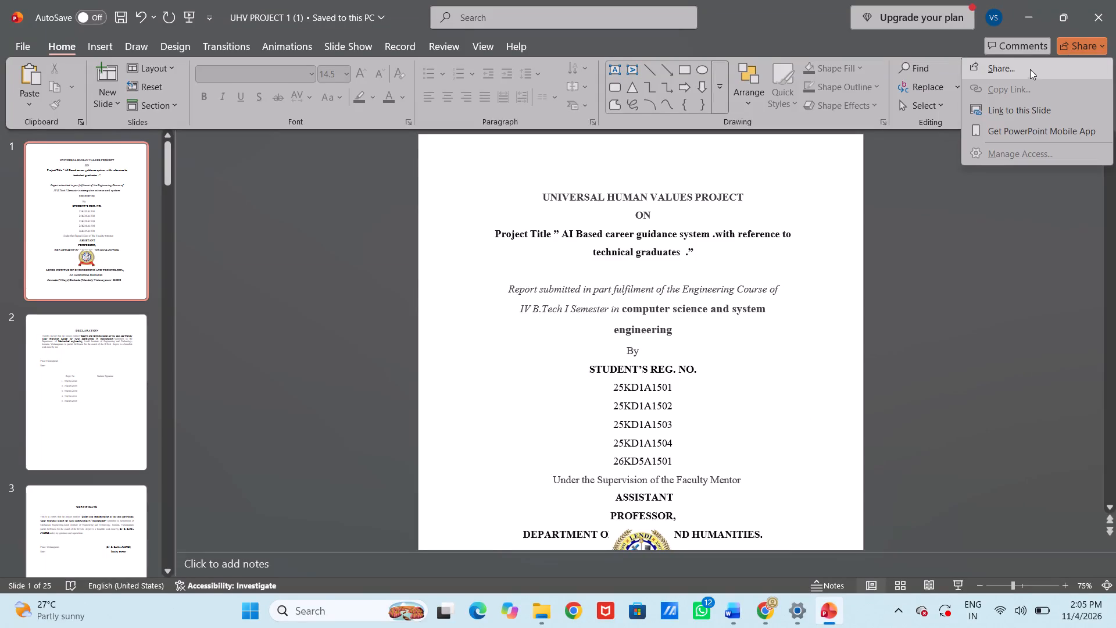
left_click(1021, 72)
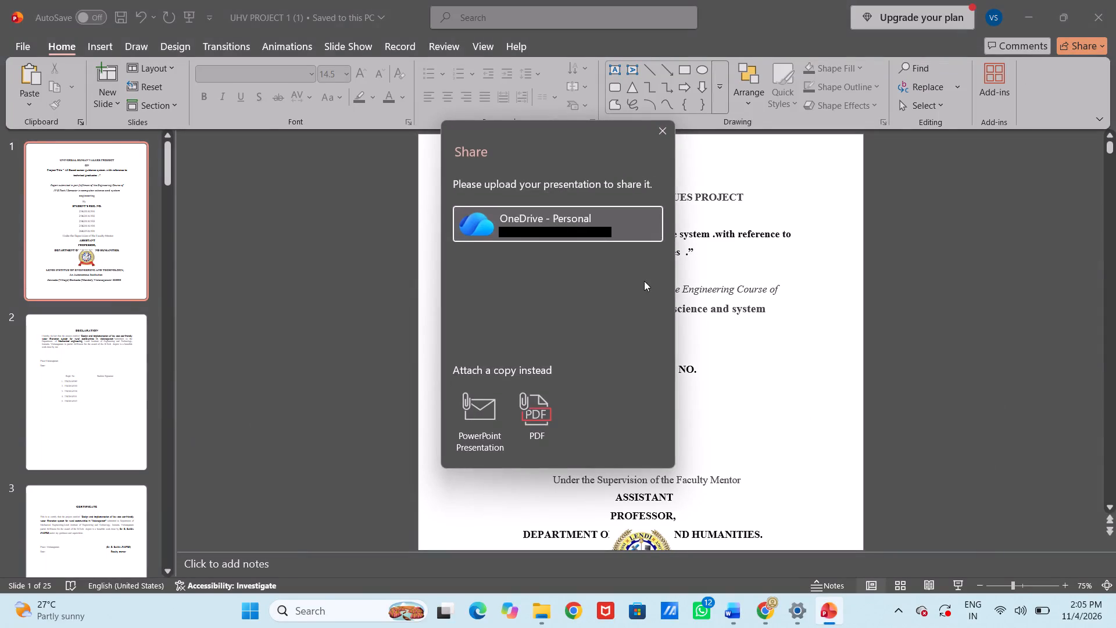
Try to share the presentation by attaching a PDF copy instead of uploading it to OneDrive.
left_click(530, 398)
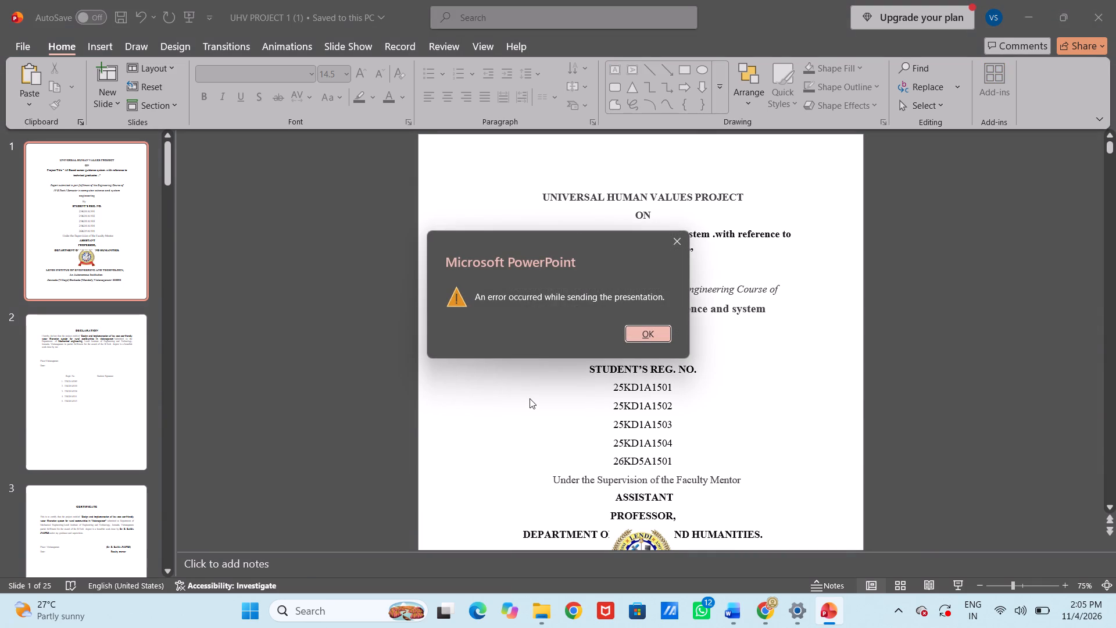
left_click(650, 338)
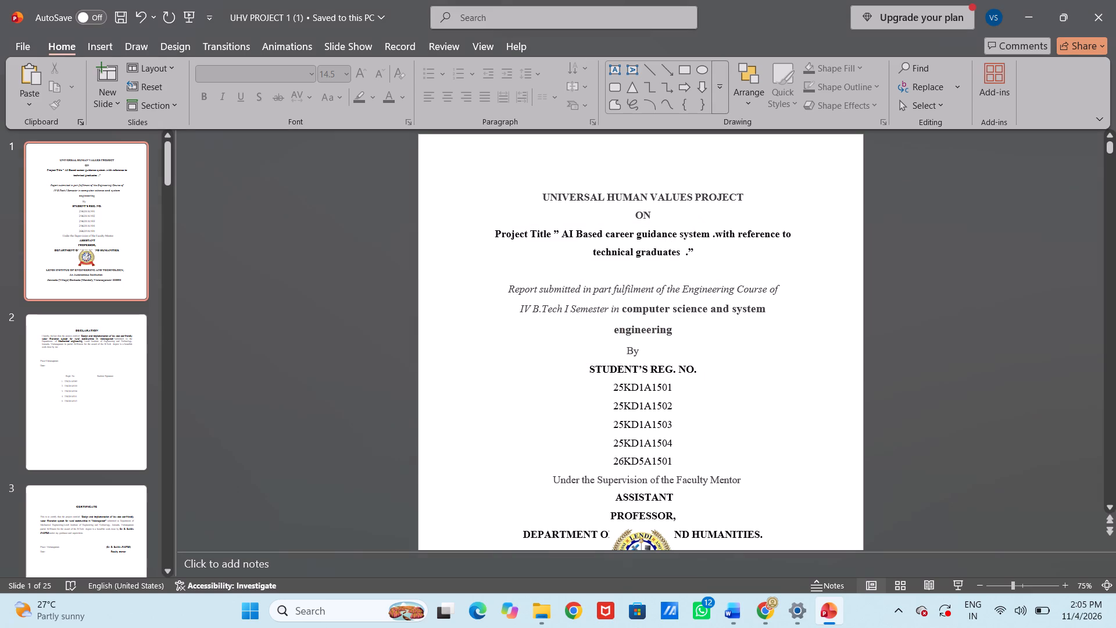
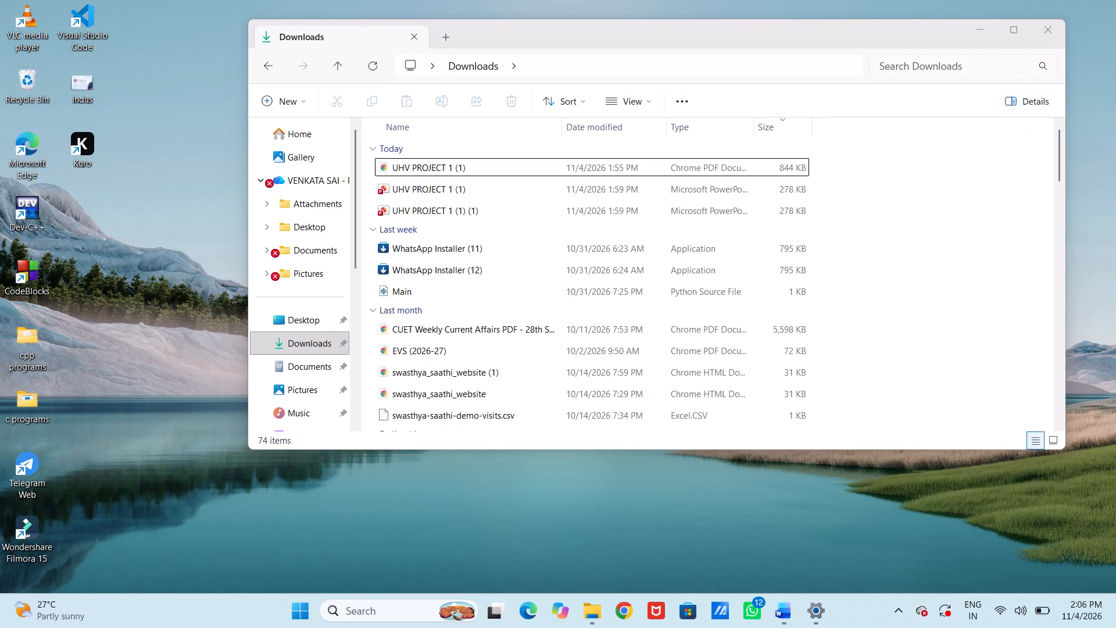
Close the Downloads folder window.
left_click(1046, 35)
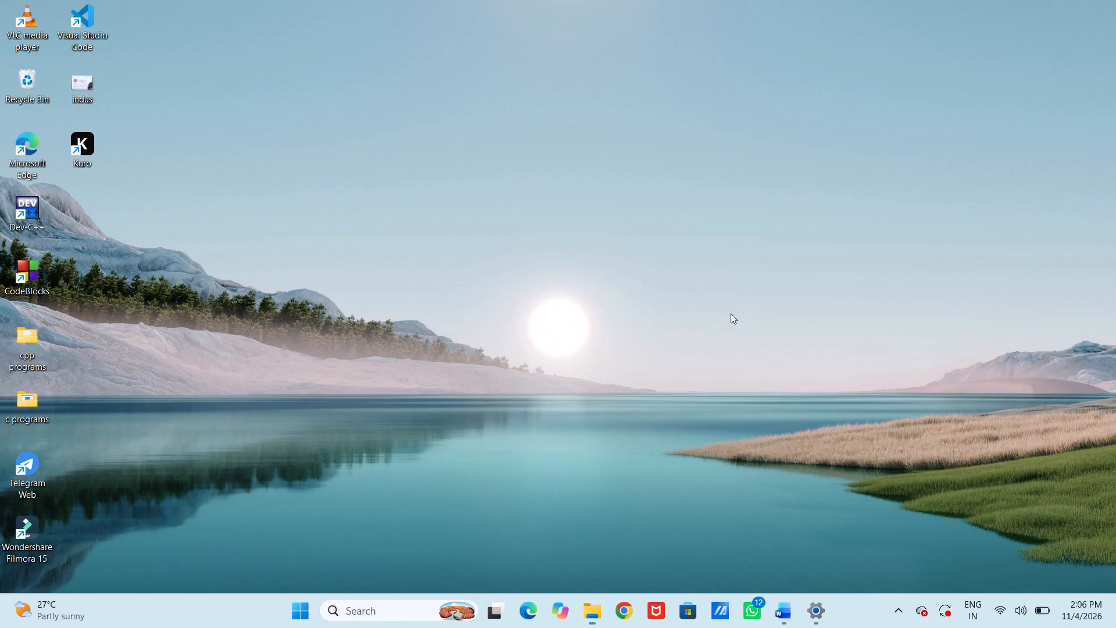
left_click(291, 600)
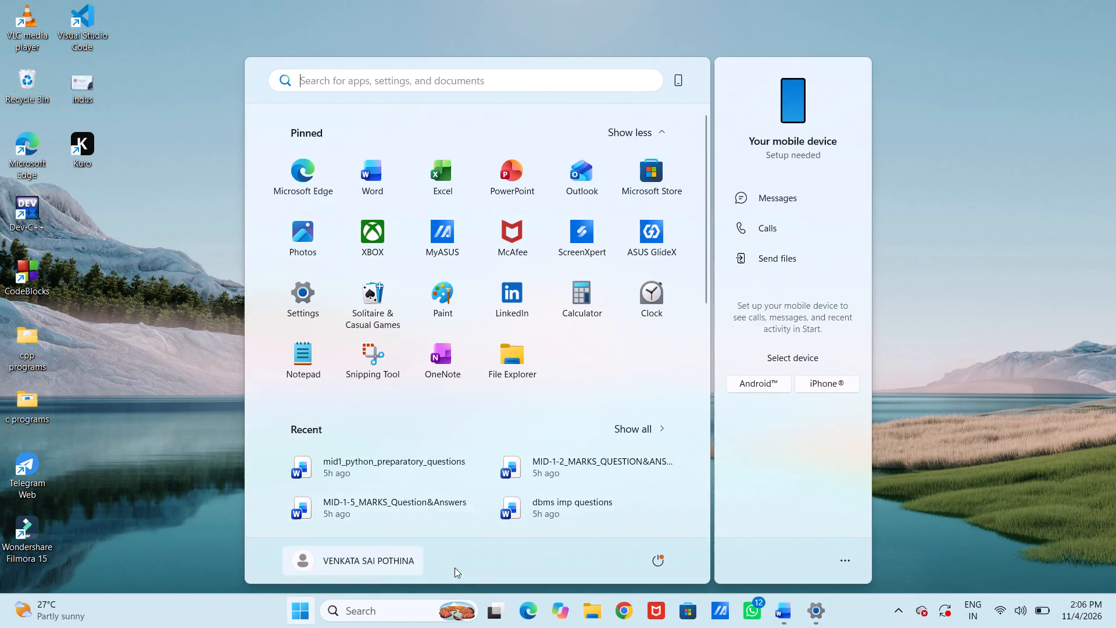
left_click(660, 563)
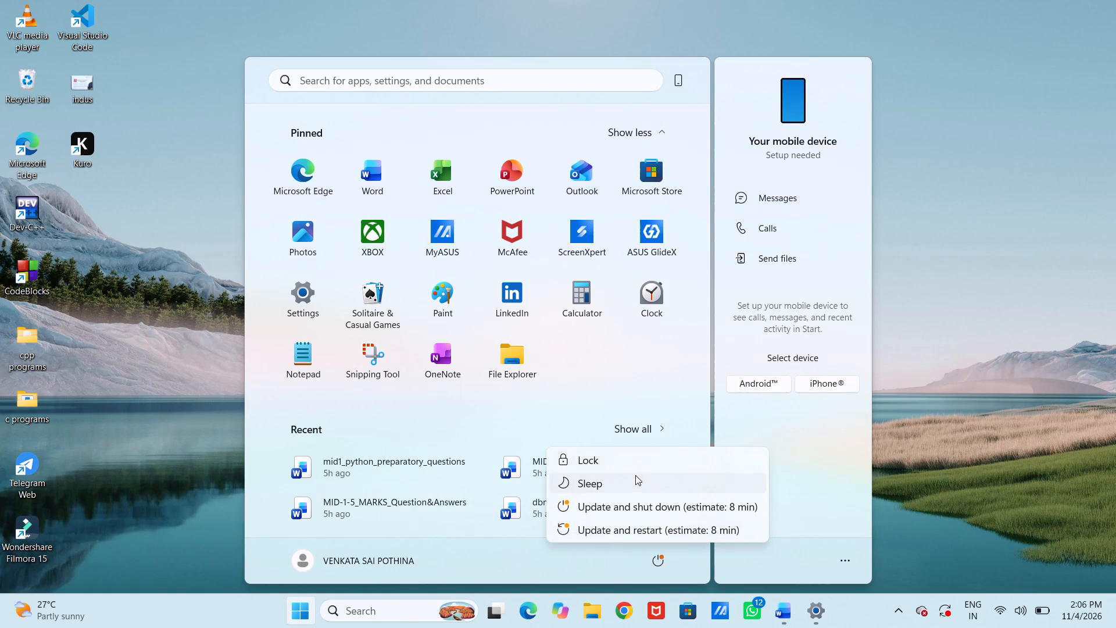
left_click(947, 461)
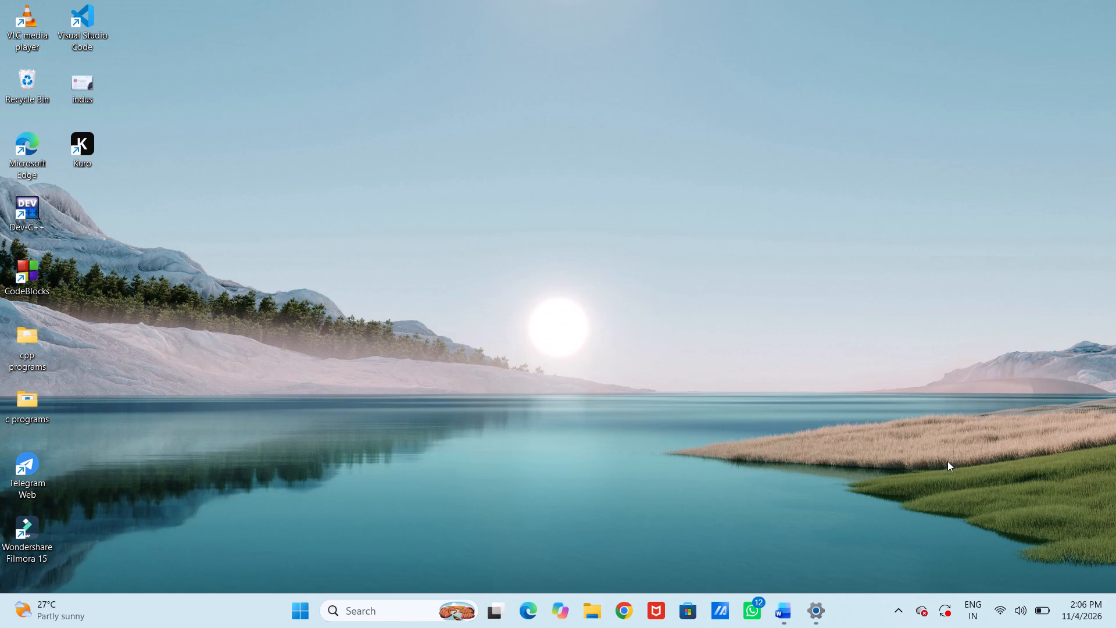
Lock the computer from the desktop.
key("super+l")
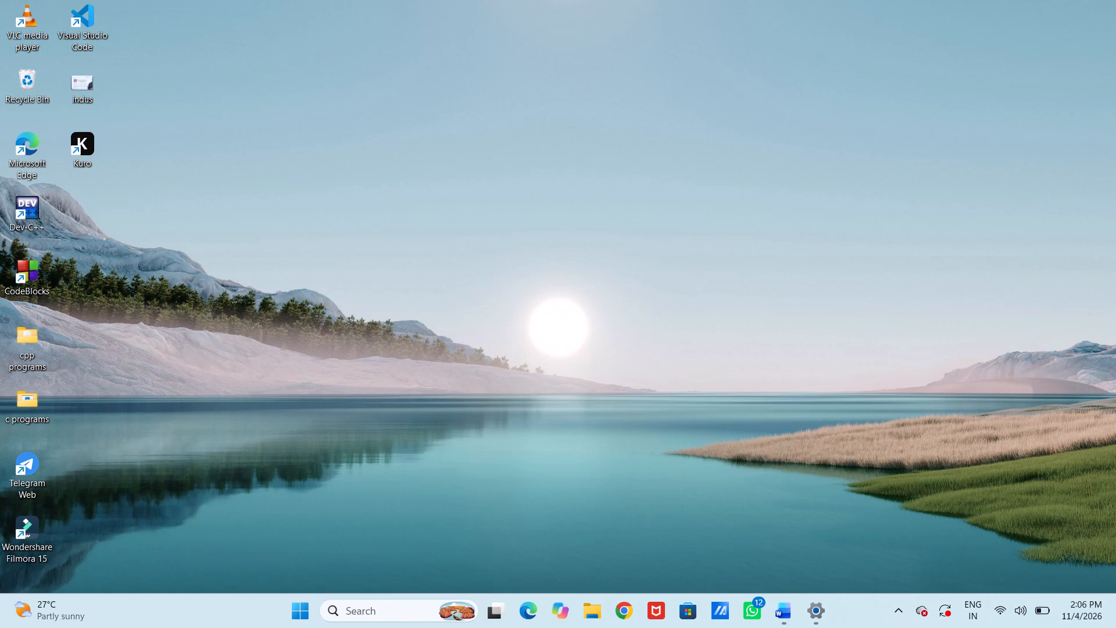